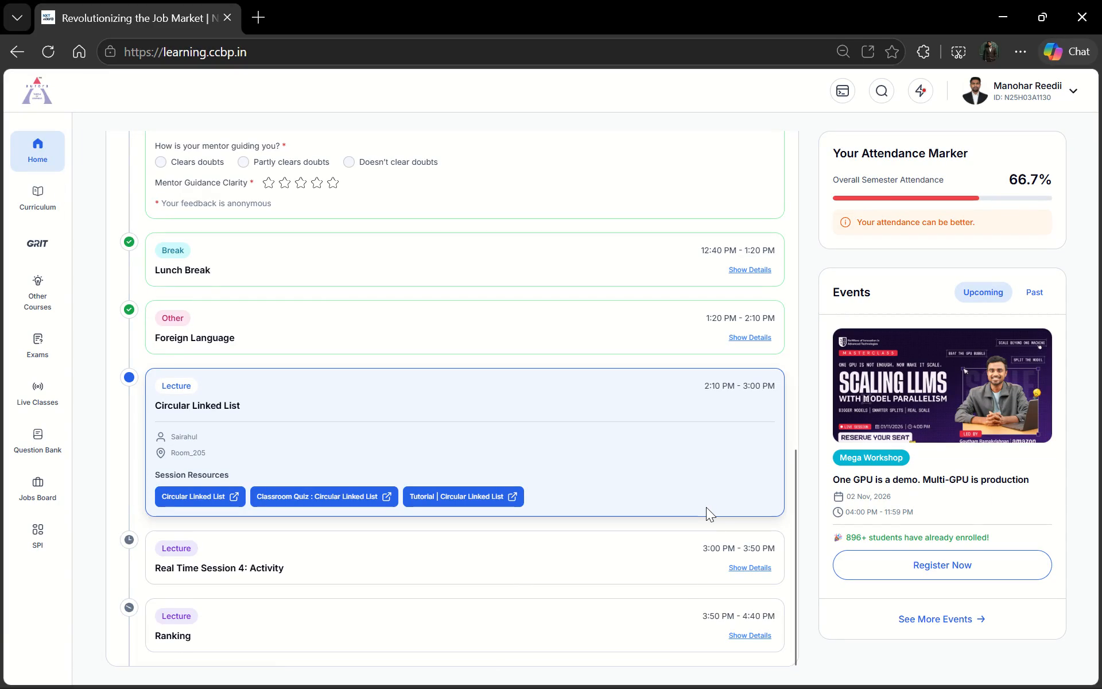
Open the recent document C++ Lab-1 from File Explorer's Home view.
key("super+e")
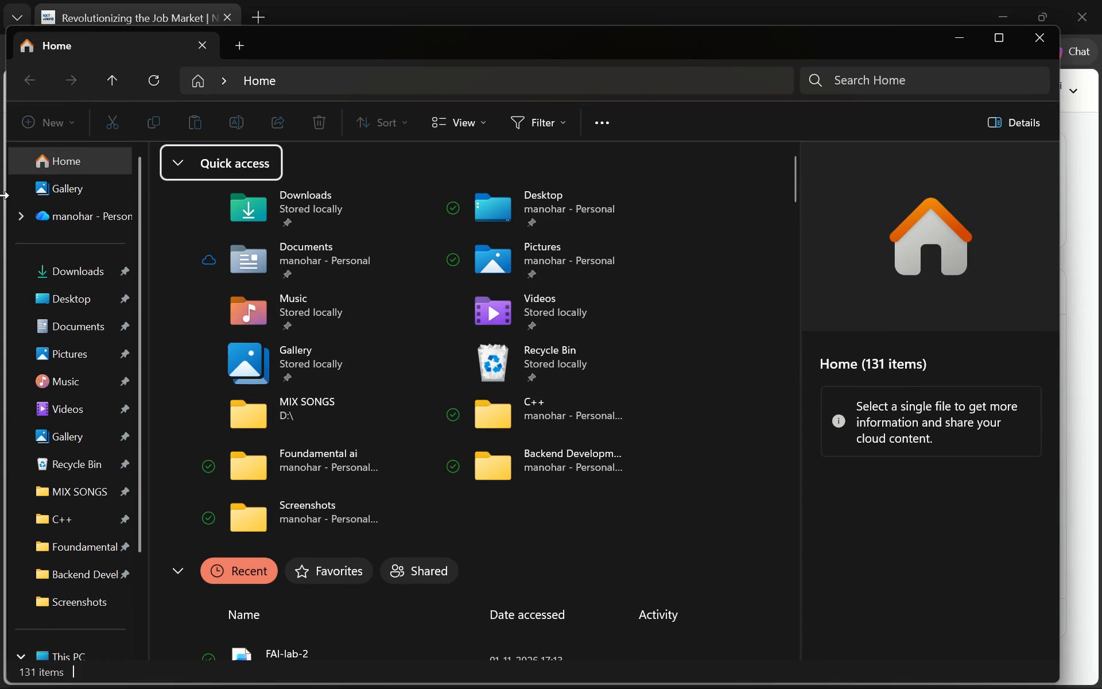
left_click(88, 265)
left_click(70, 519)
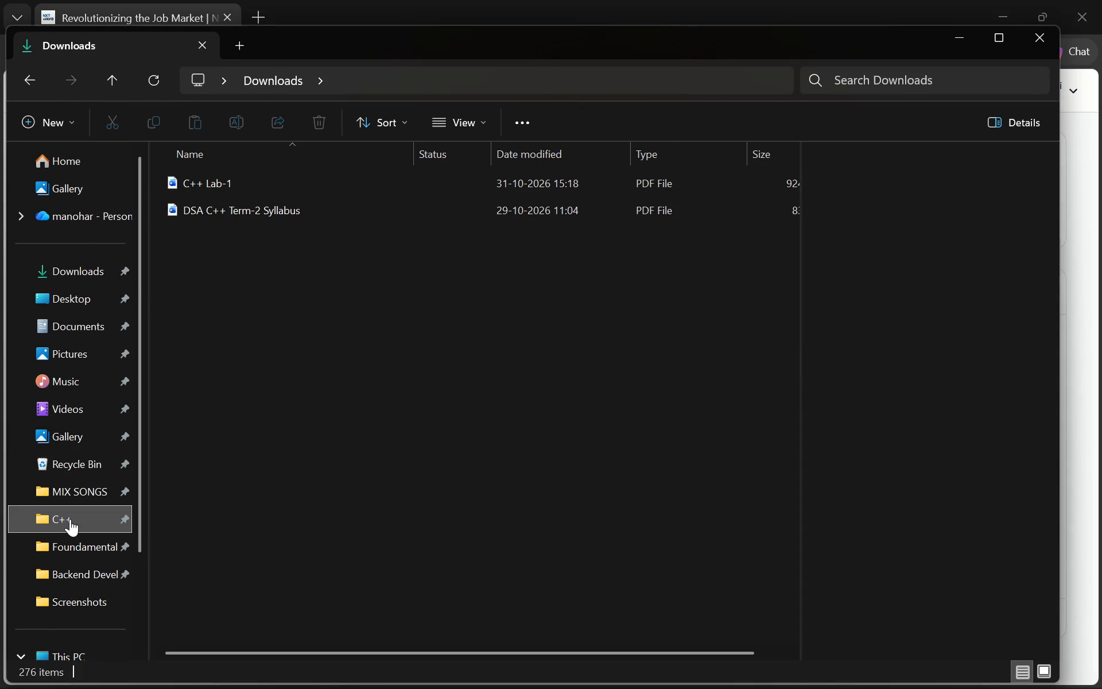
left_click(101, 265)
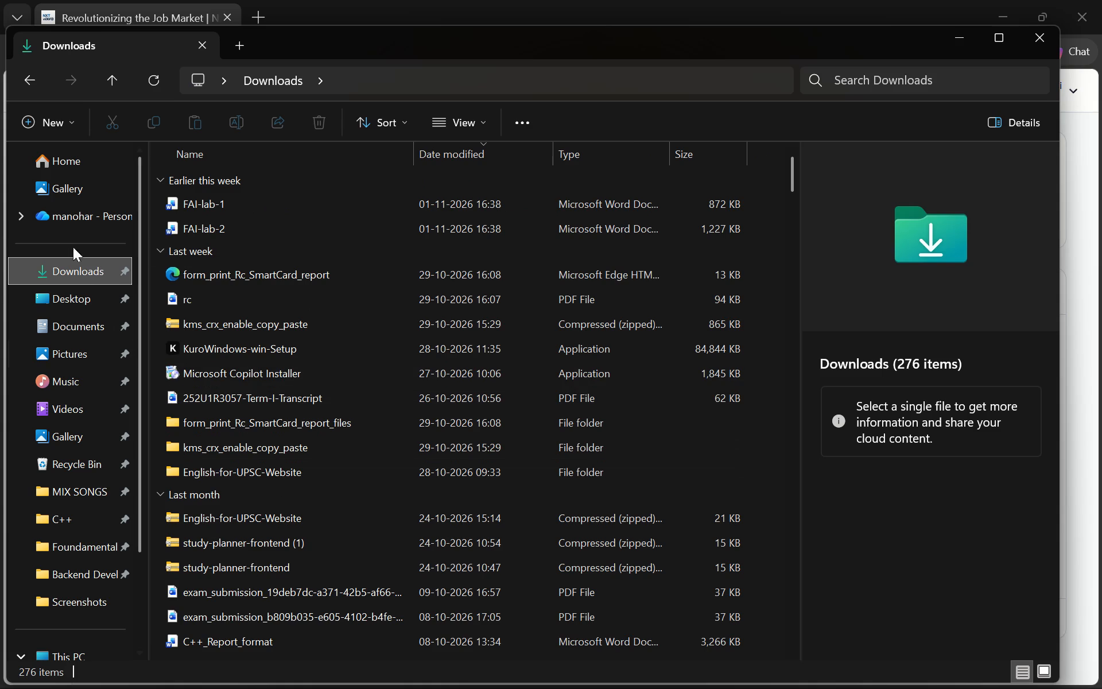
left_click(87, 160)
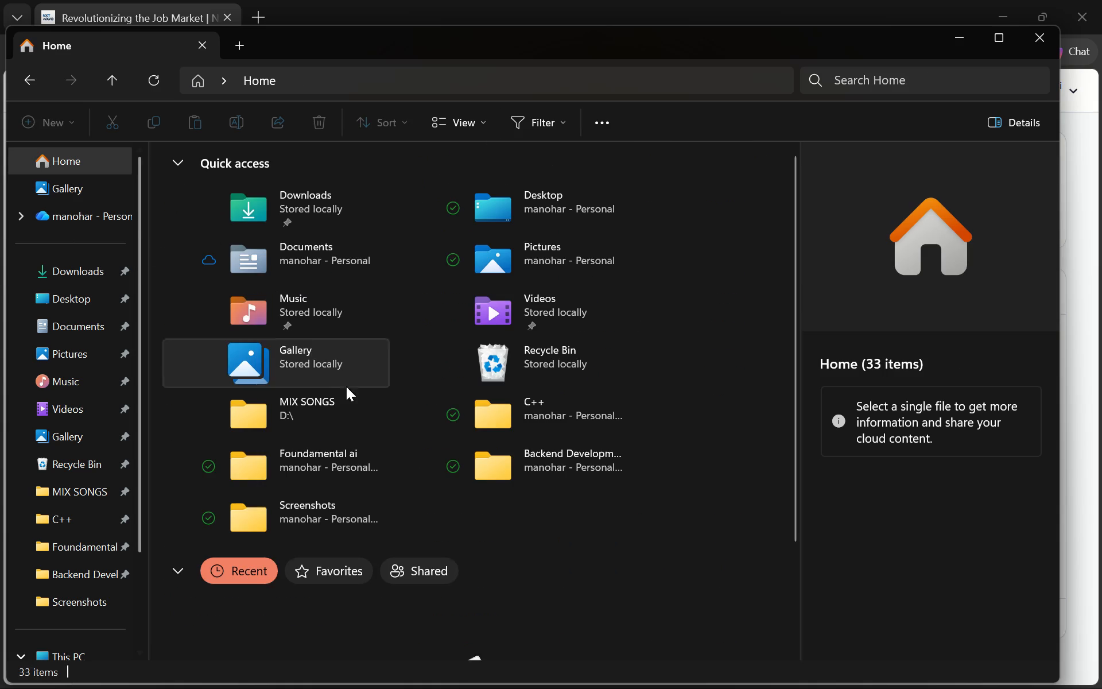
scroll(351, 445, "down", 2)
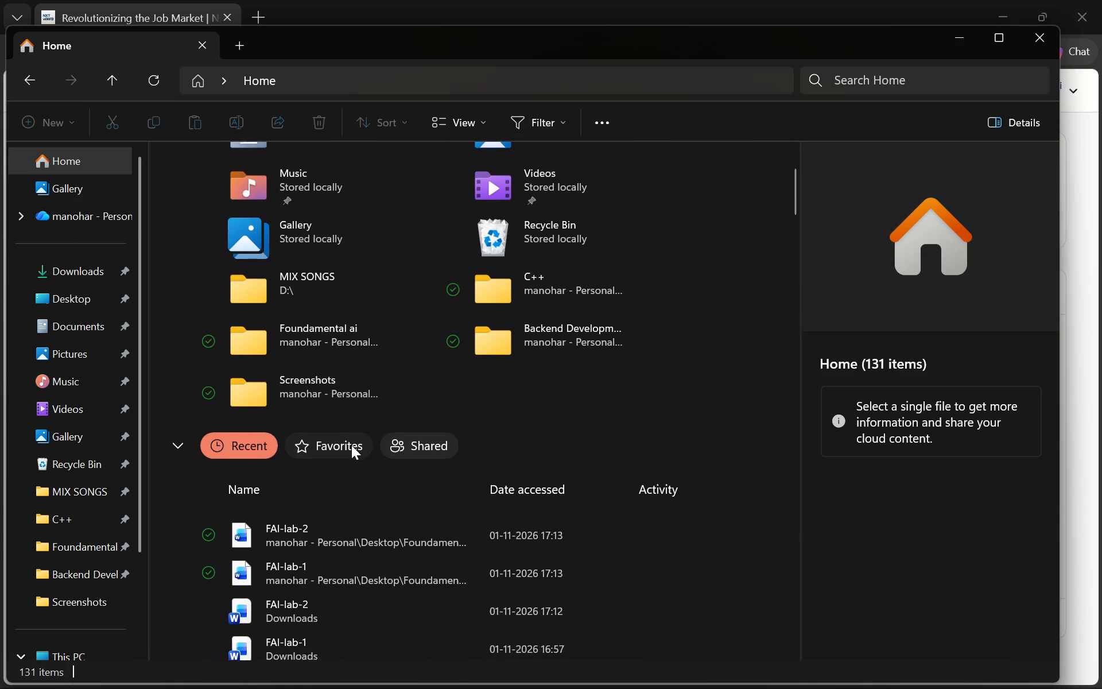
scroll(351, 445, "down", 2)
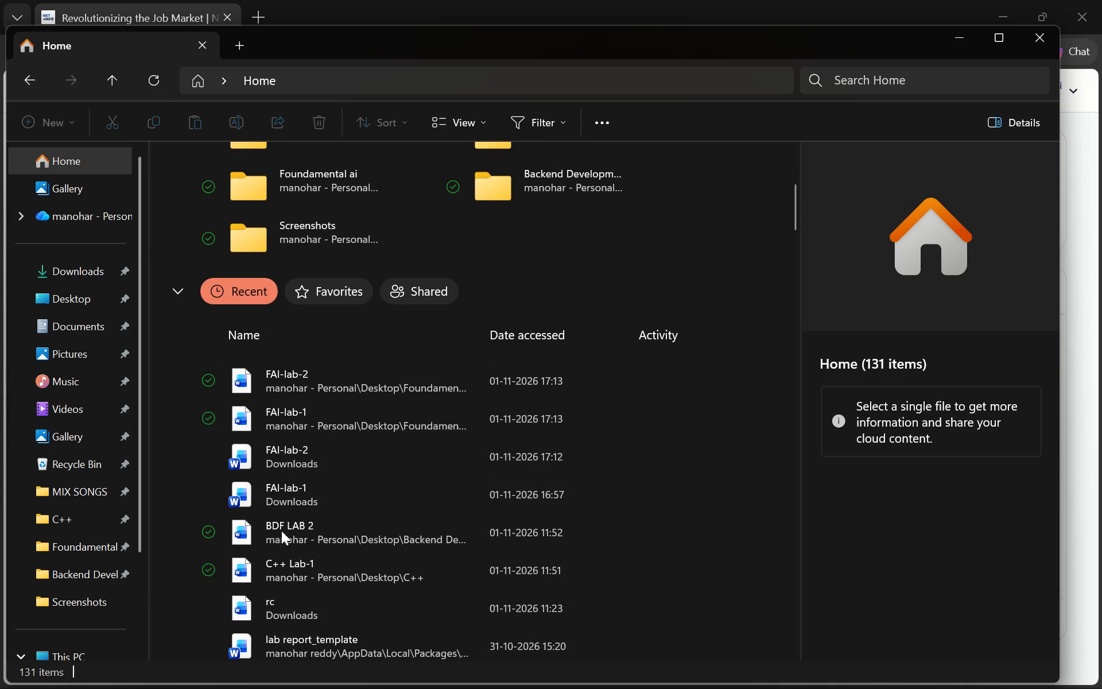
double_click(302, 572)
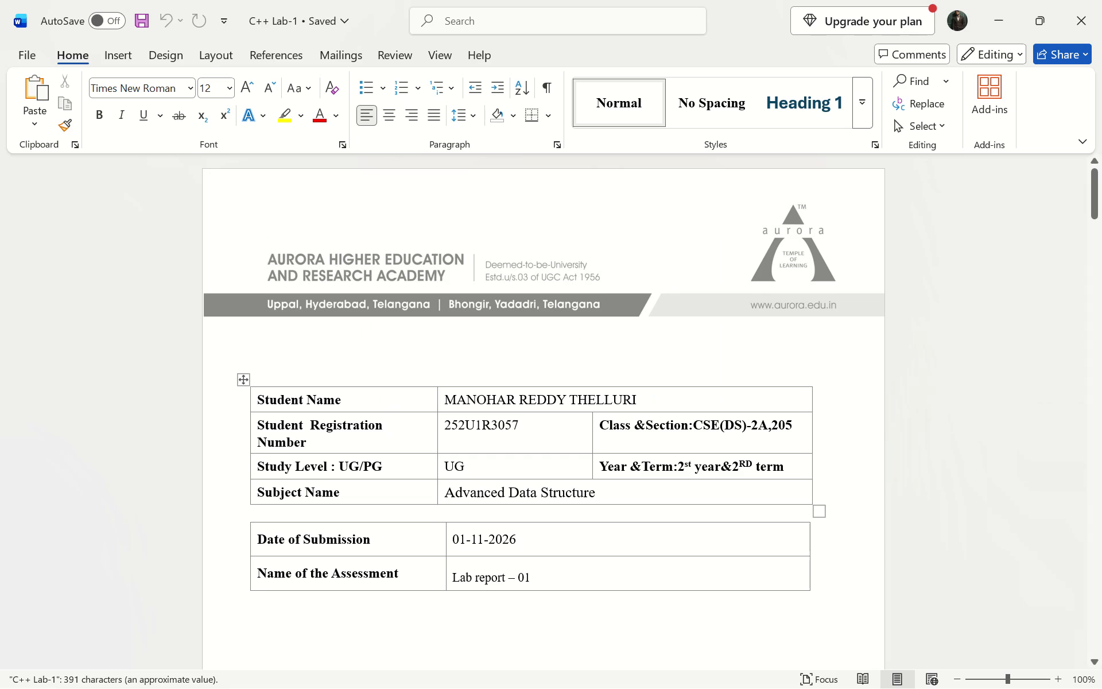
Look through the pages of the C++ Lab-1 report to examine its layout, and close the document.
scroll(568, 447, "down", 5)
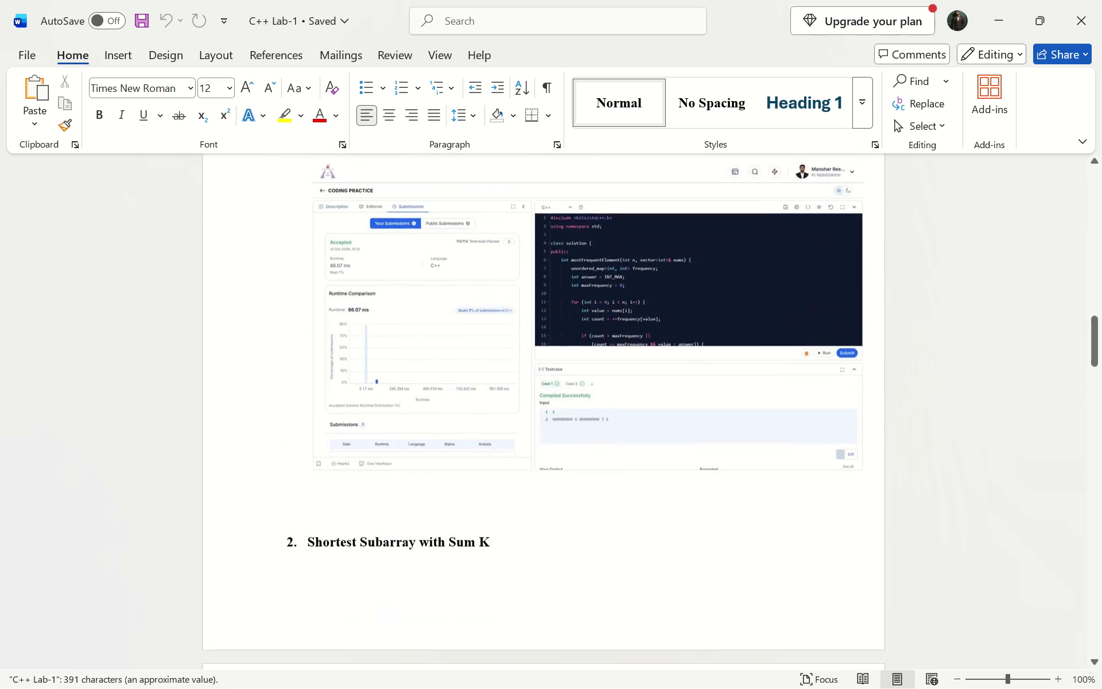
scroll(568, 447, "down", 3)
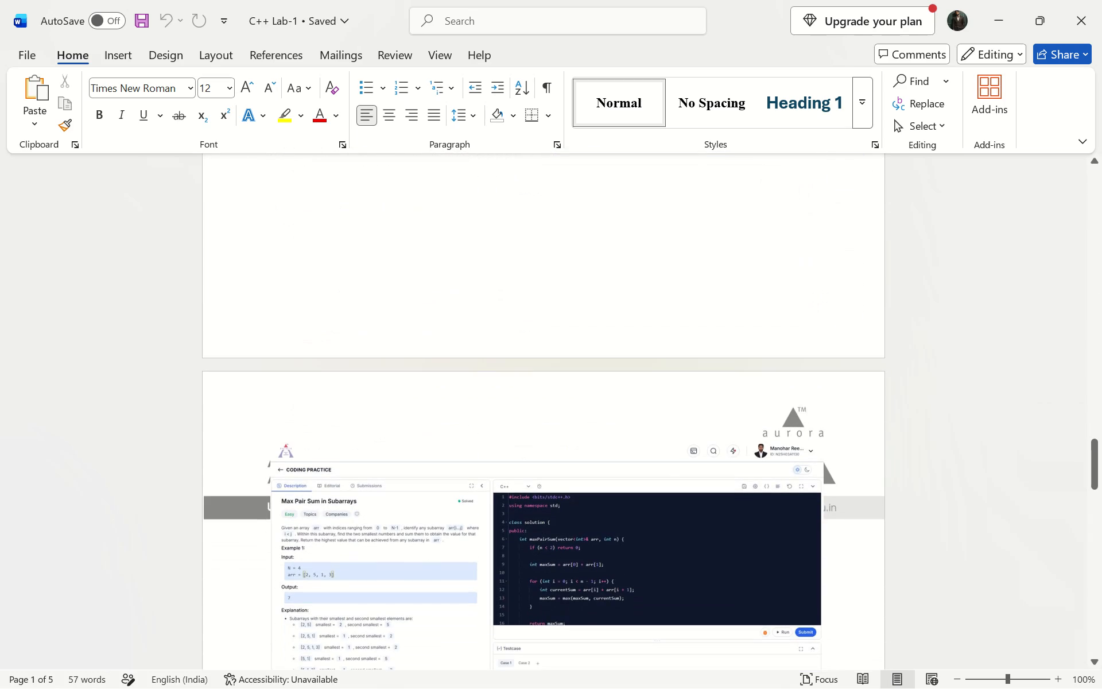
scroll(568, 447, "down", 3)
scroll(568, 447, "up", 7)
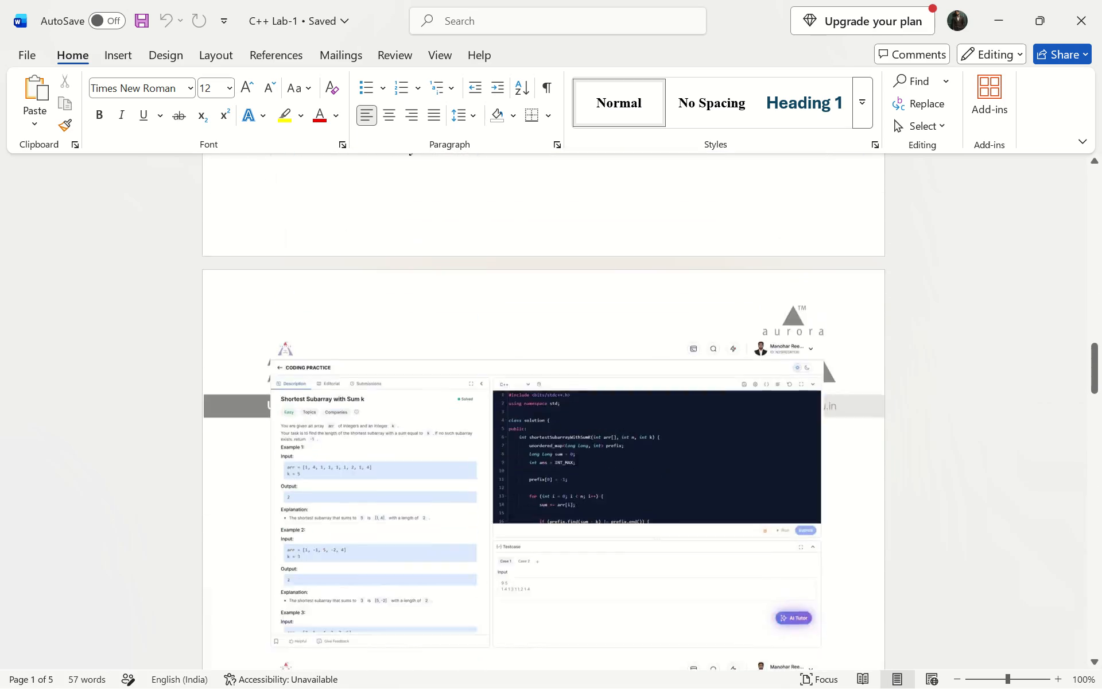
scroll(568, 447, "up", 11)
left_click(1100, 0)
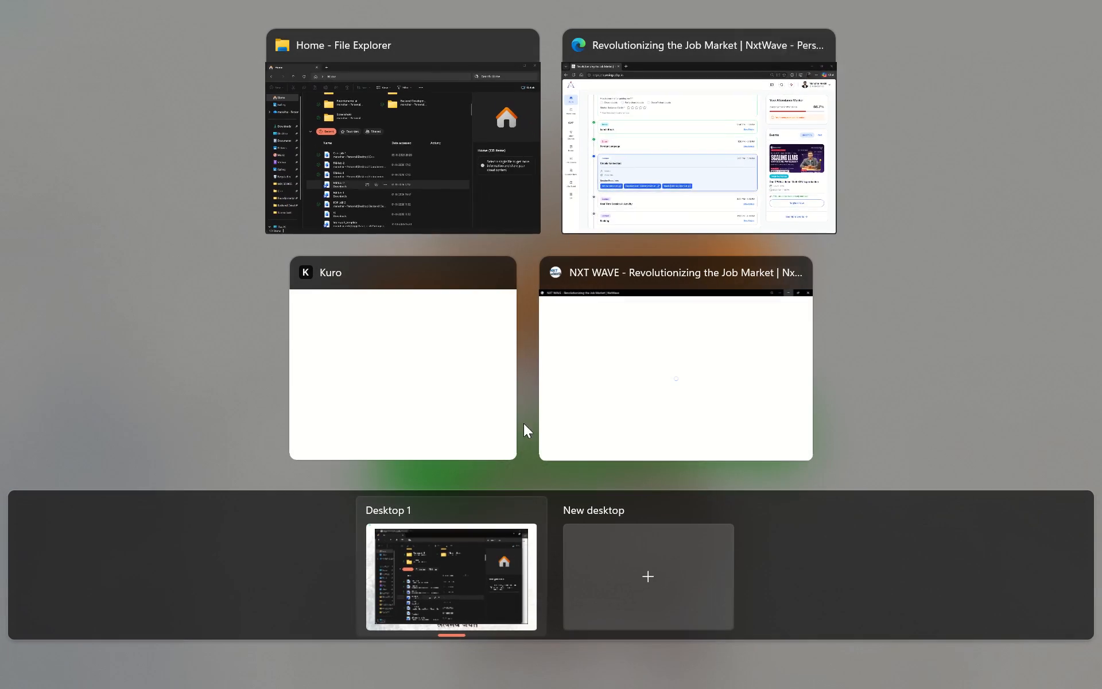
Close the remaining Edge, File Explorer, Kuro and NXT WAVE windows and return to the desktop.
left_click(825, 41)
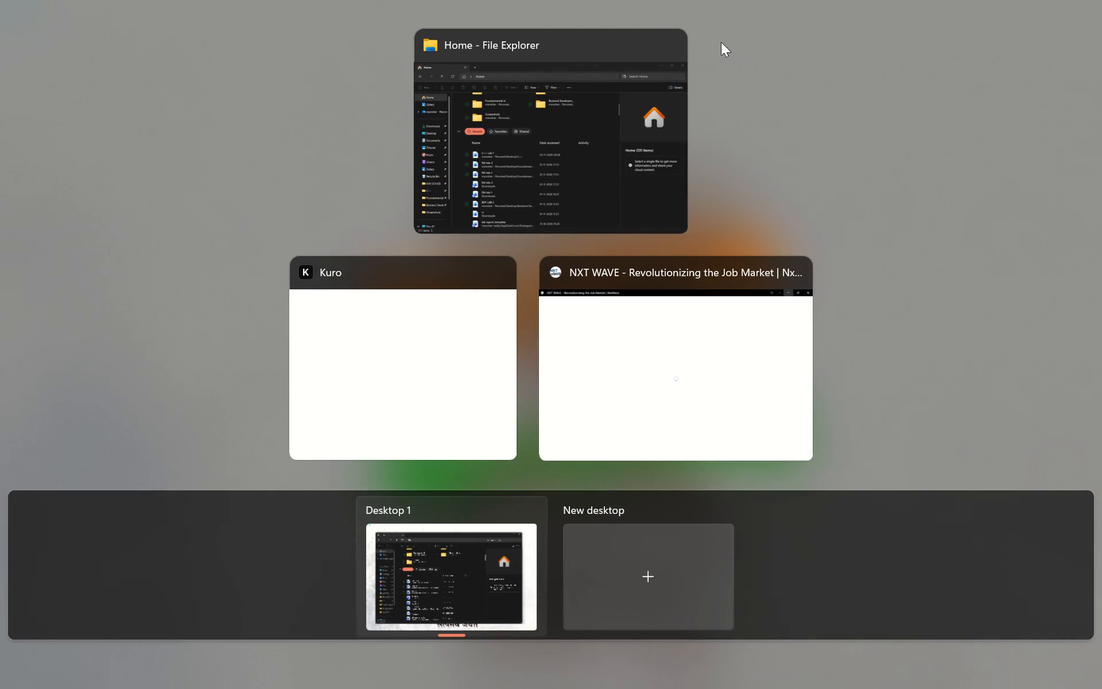
left_click(667, 39)
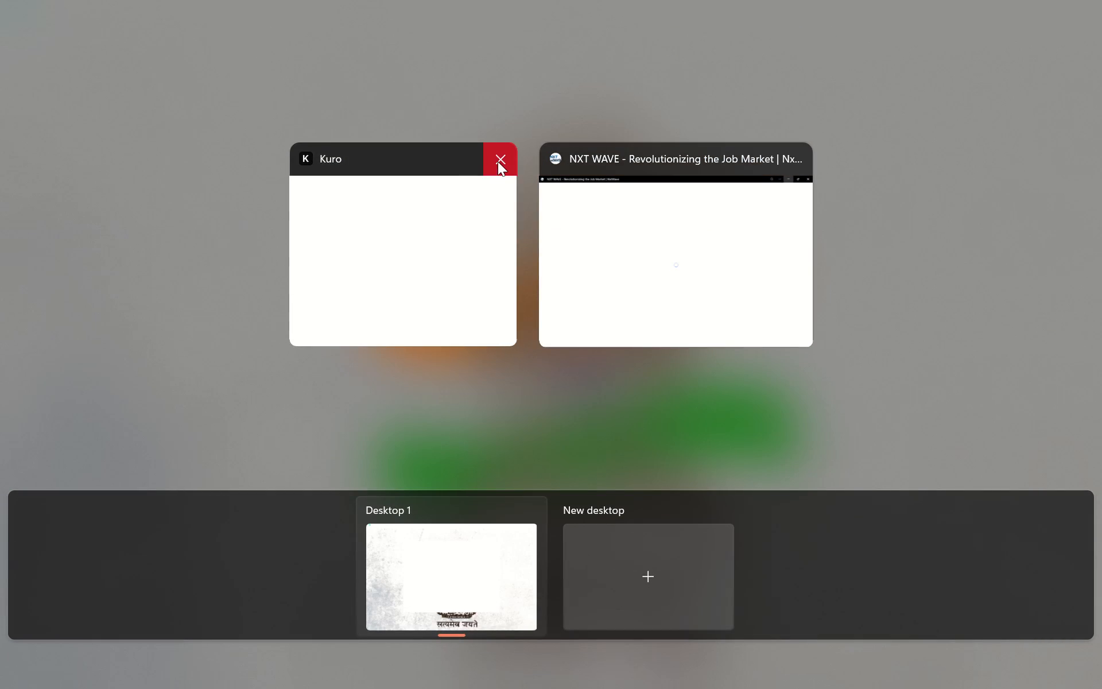
left_click(498, 161)
left_click(672, 159)
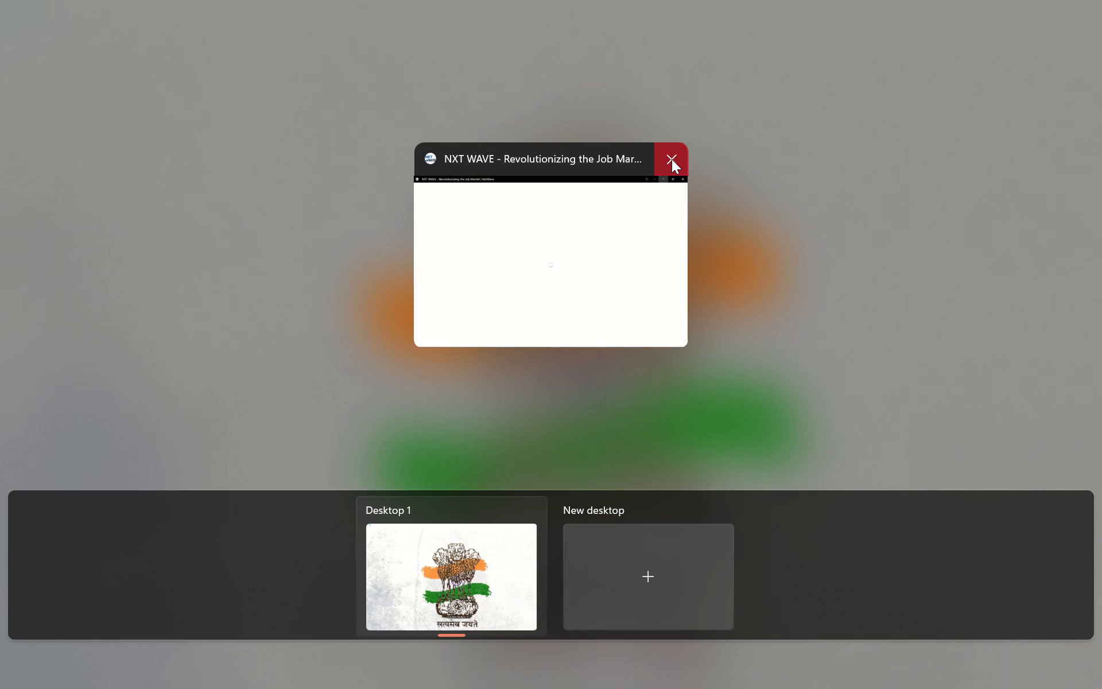
left_click(522, 296)
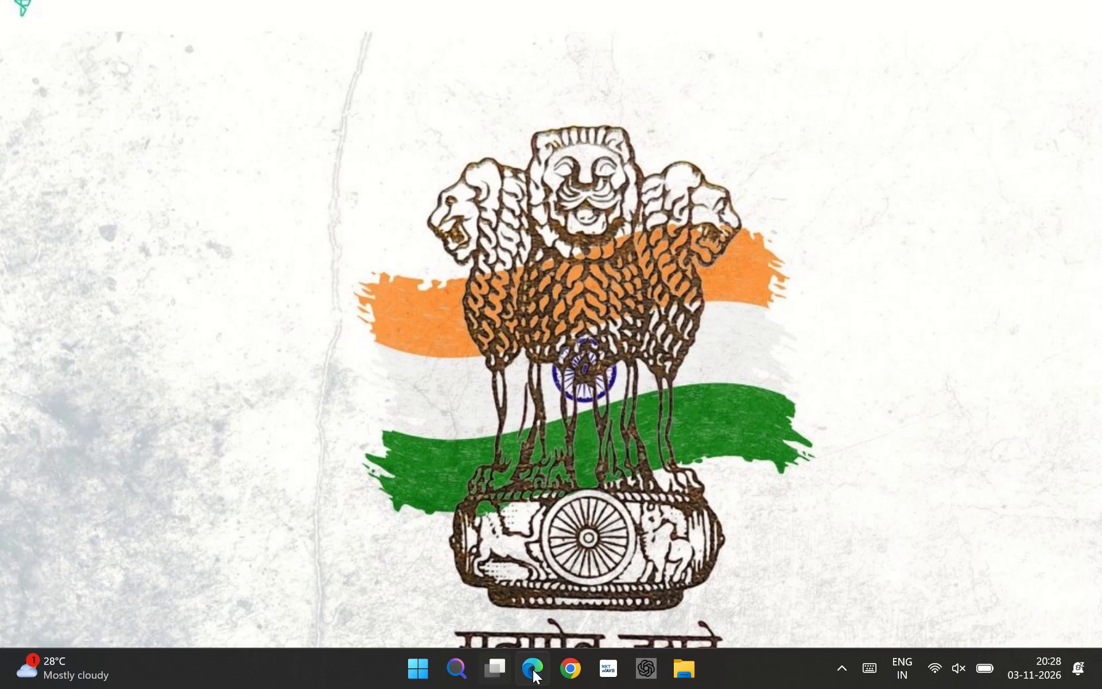
Open the recent Word document PHYSICS RJW 1 from File Explorer.
left_click(688, 668)
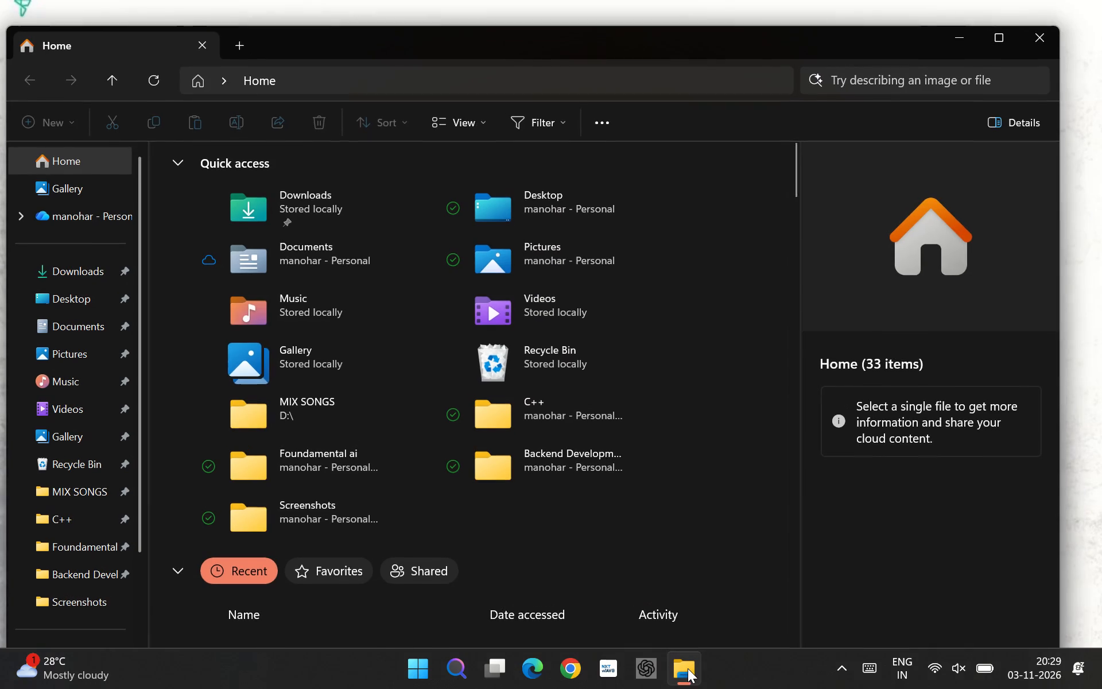
scroll(258, 296, "down", 5)
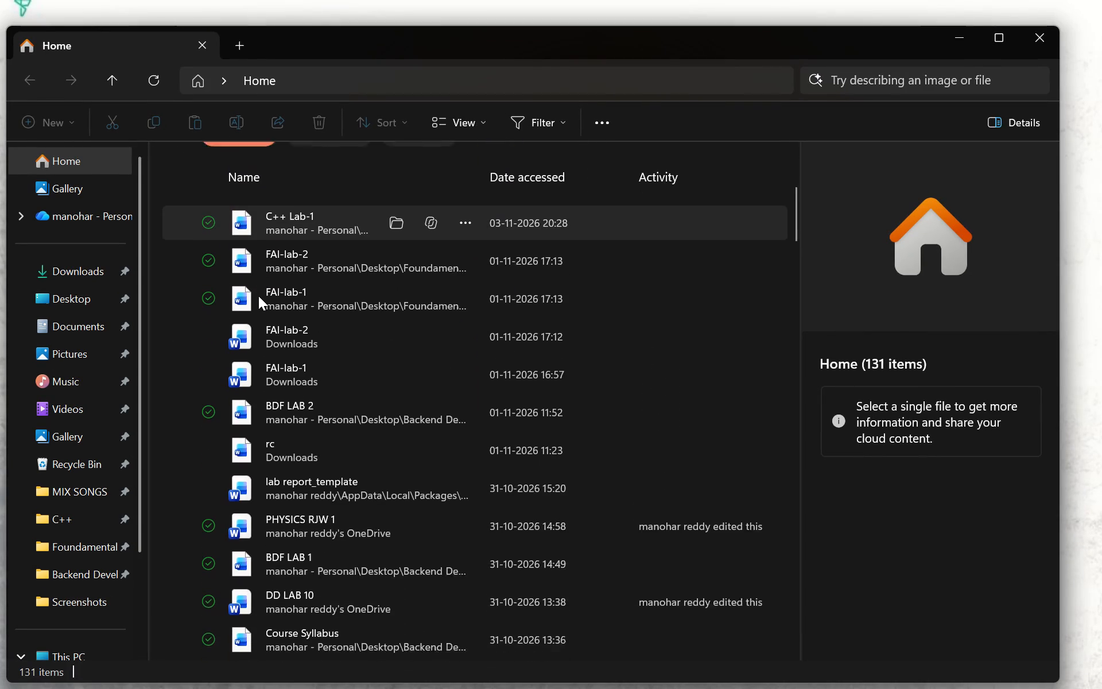
scroll(258, 296, "down", 2)
double_click(333, 480)
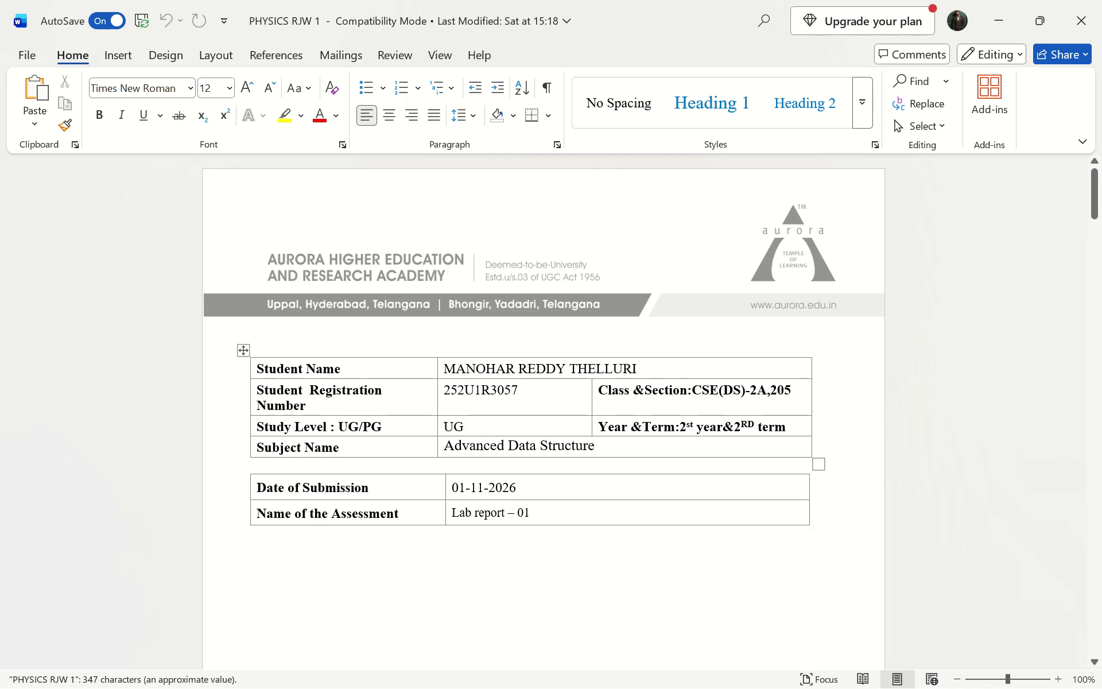
Change the Name of the Assessment in the cover page table to Lab report – 02.
left_click(539, 509)
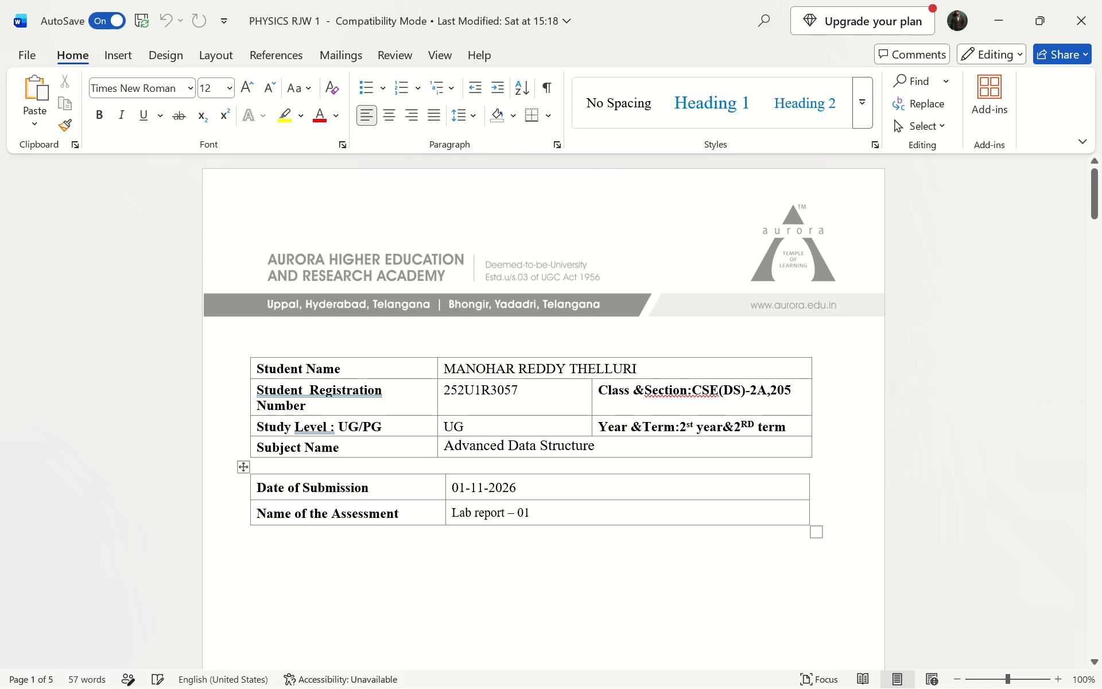
key("BackSpace")
key("2")
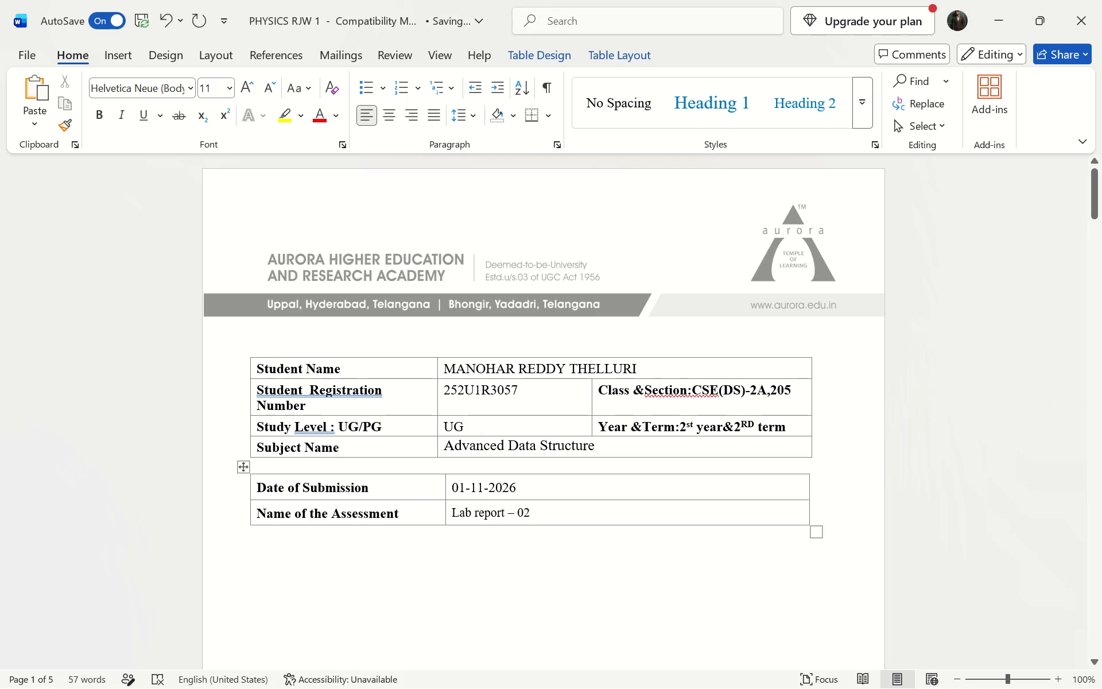
Set the Date of Submission in the cover page table to 03-11-2026.
left_click(464, 486)
key("backslash")
key("BackSpace")
key("BackSpace")
key("3")
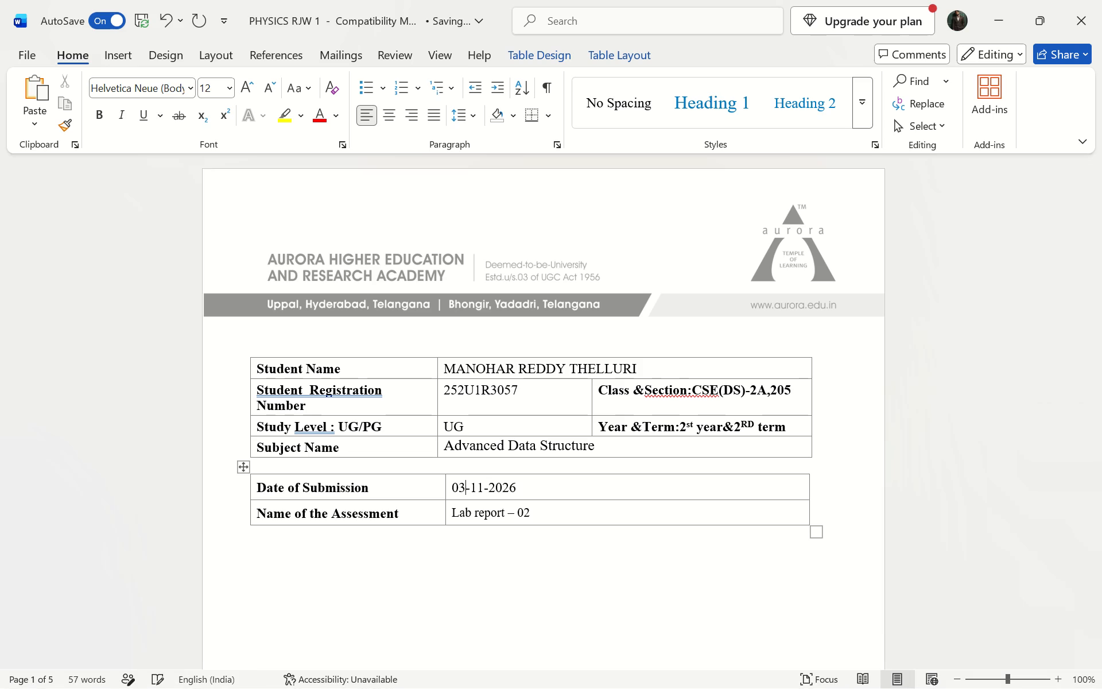
Select the first screenshot under the heading Most Frequent Element on page 2.
scroll(769, 585, "down", 2)
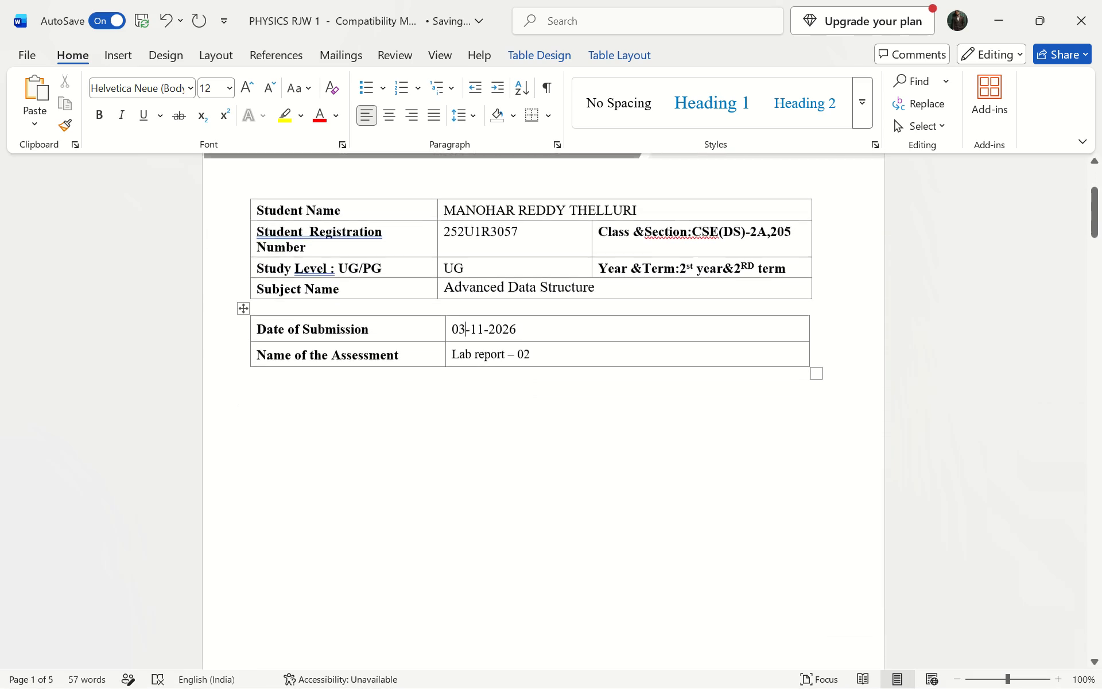
scroll(769, 585, "down", 3)
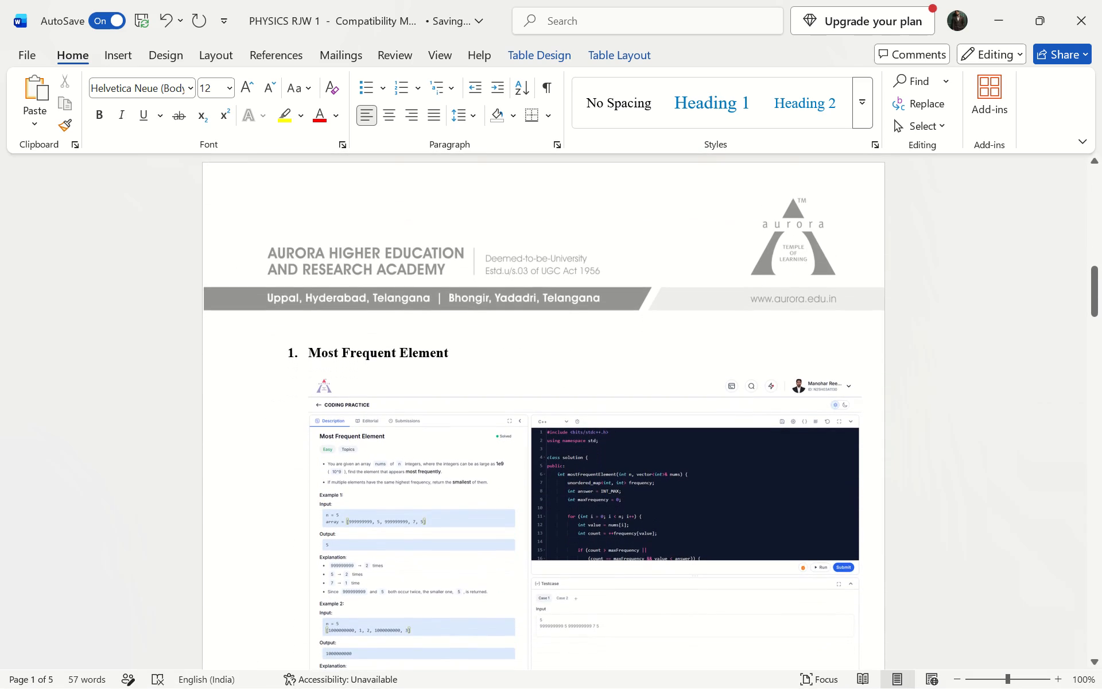
left_click(661, 505)
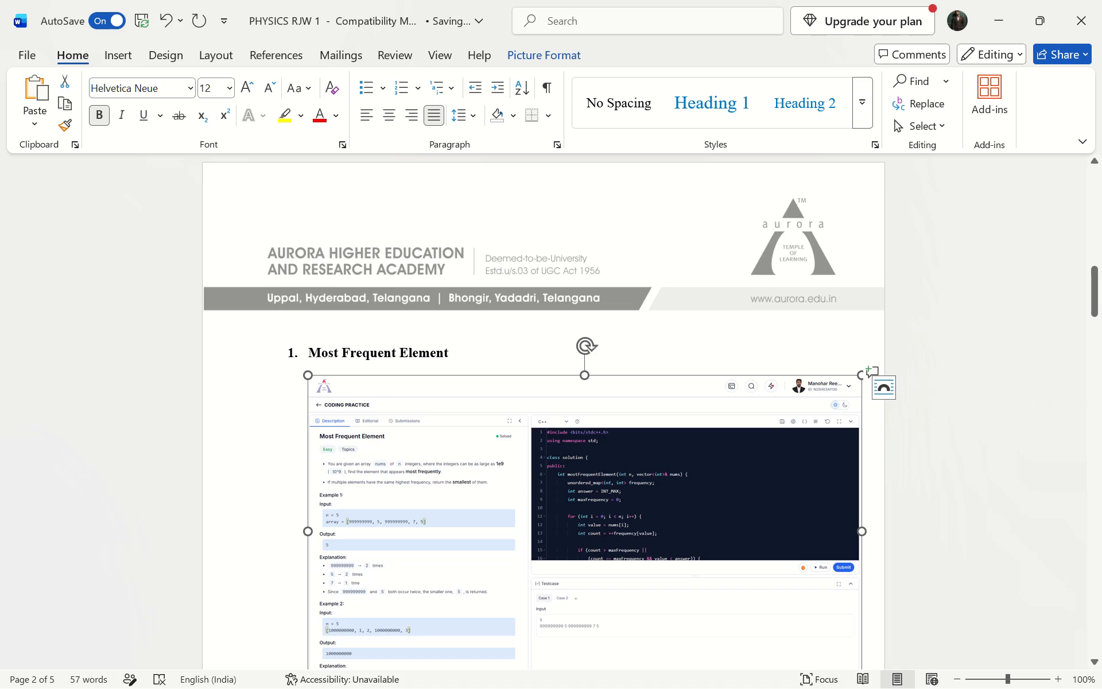
scroll(654, 495, "down", 1)
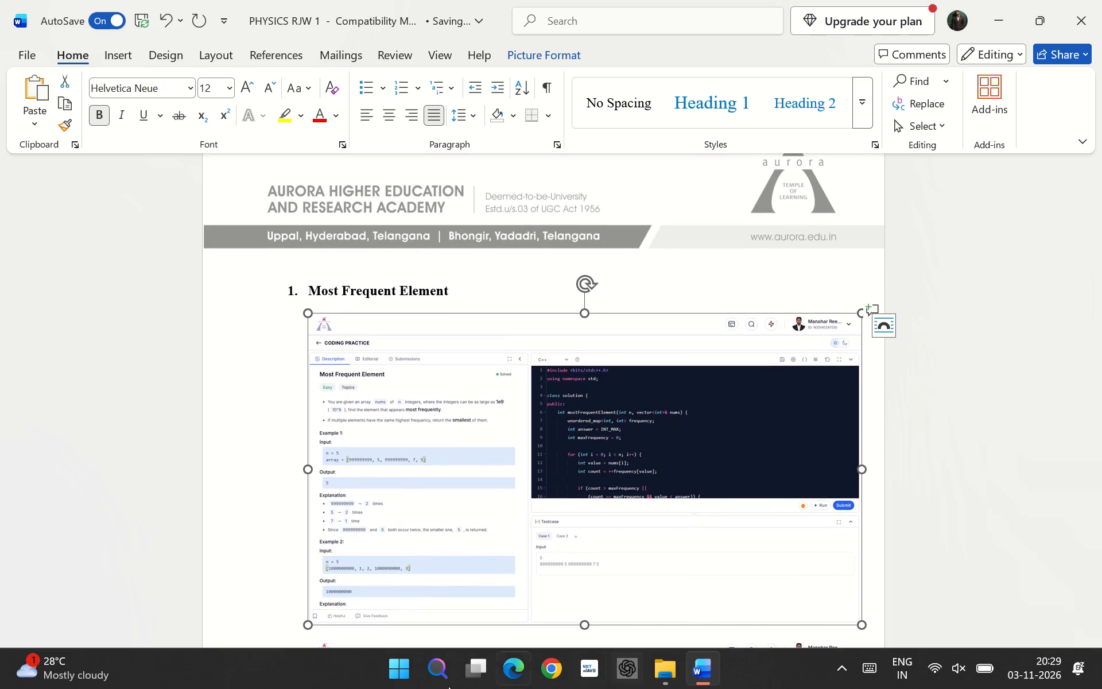
Bring up the Windows Start screen with its pinned apps.
left_click(401, 671)
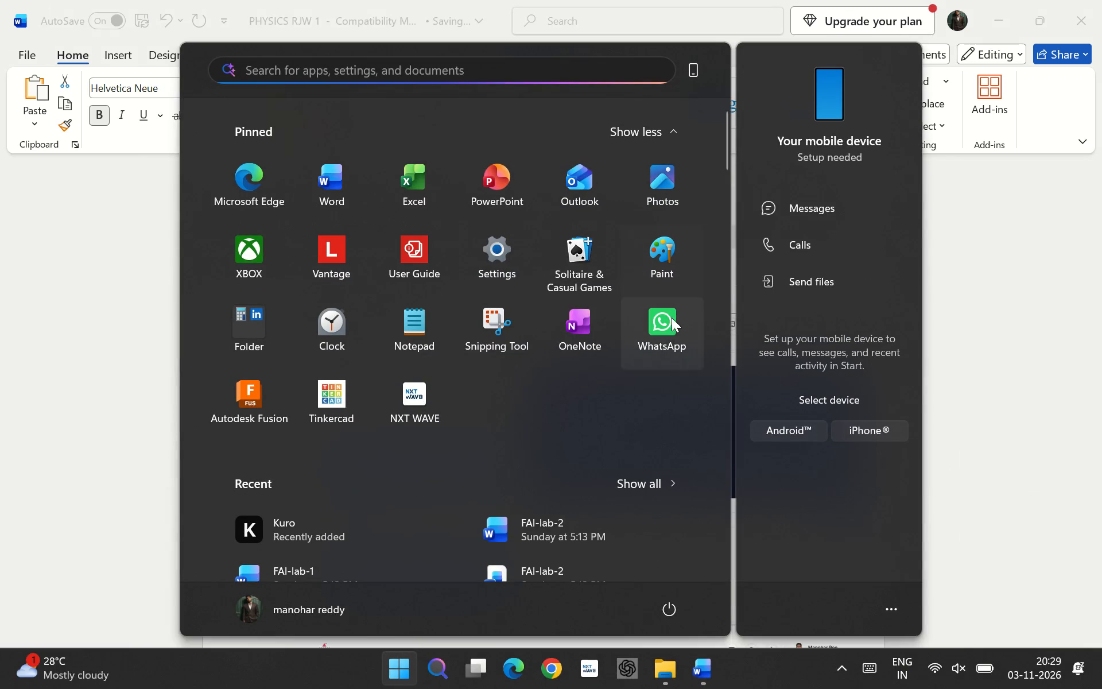
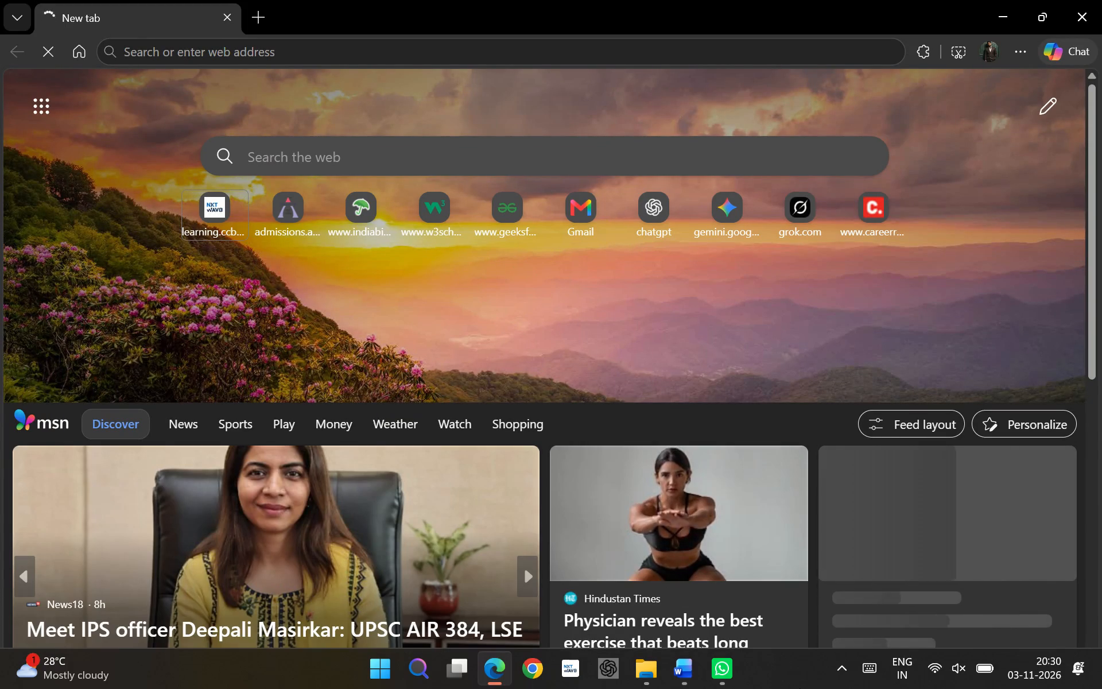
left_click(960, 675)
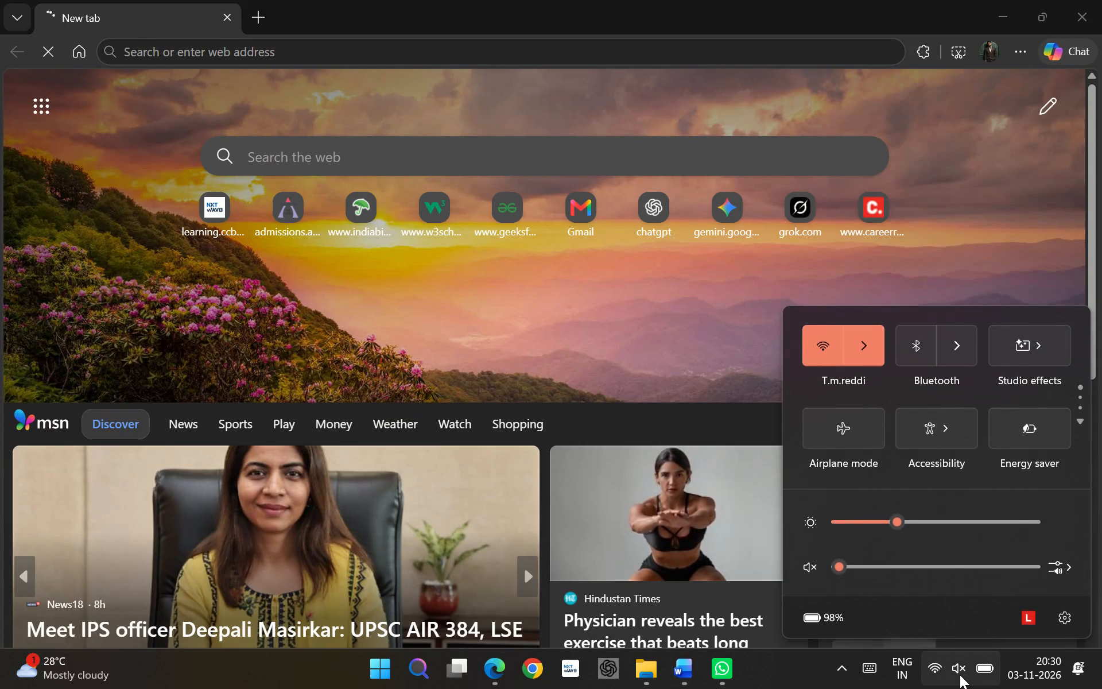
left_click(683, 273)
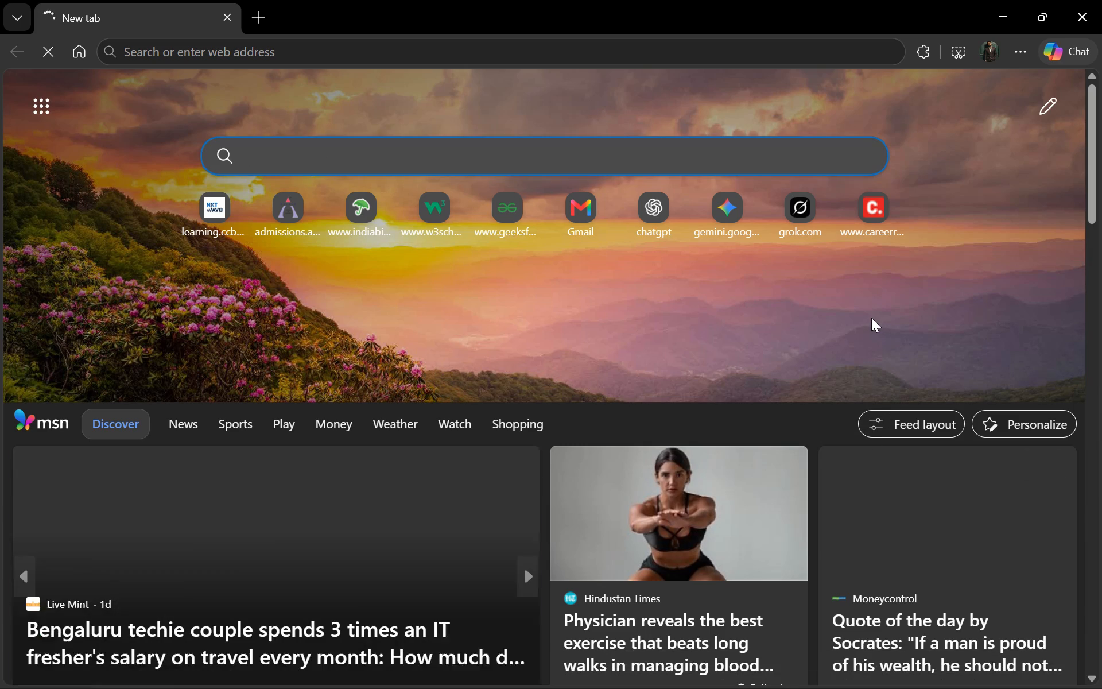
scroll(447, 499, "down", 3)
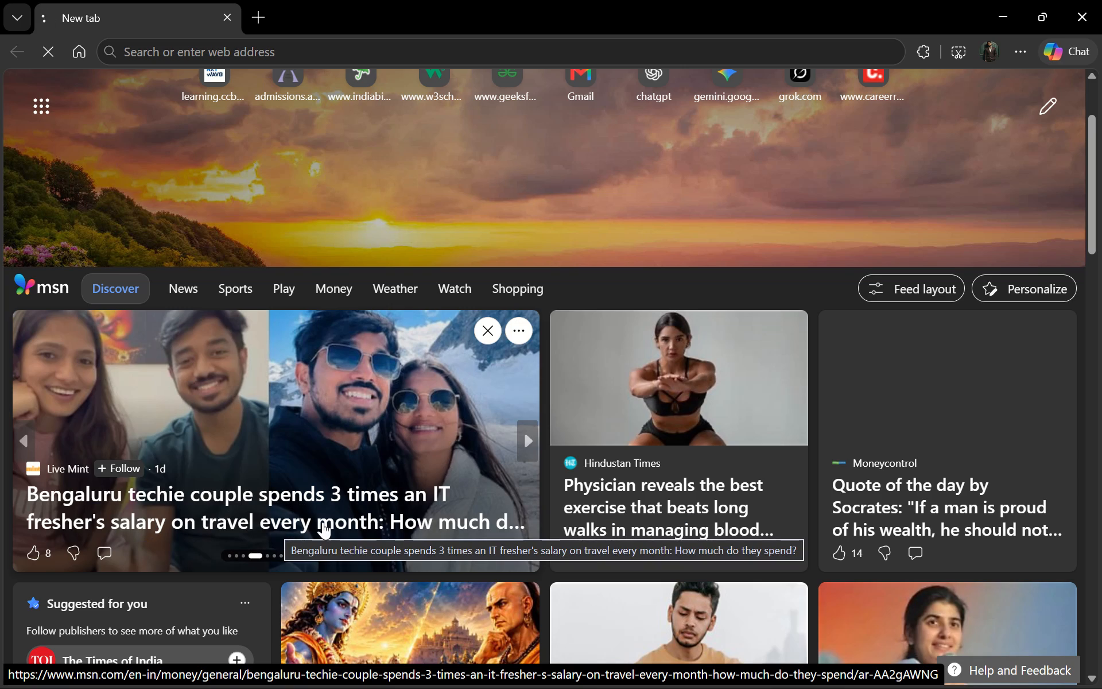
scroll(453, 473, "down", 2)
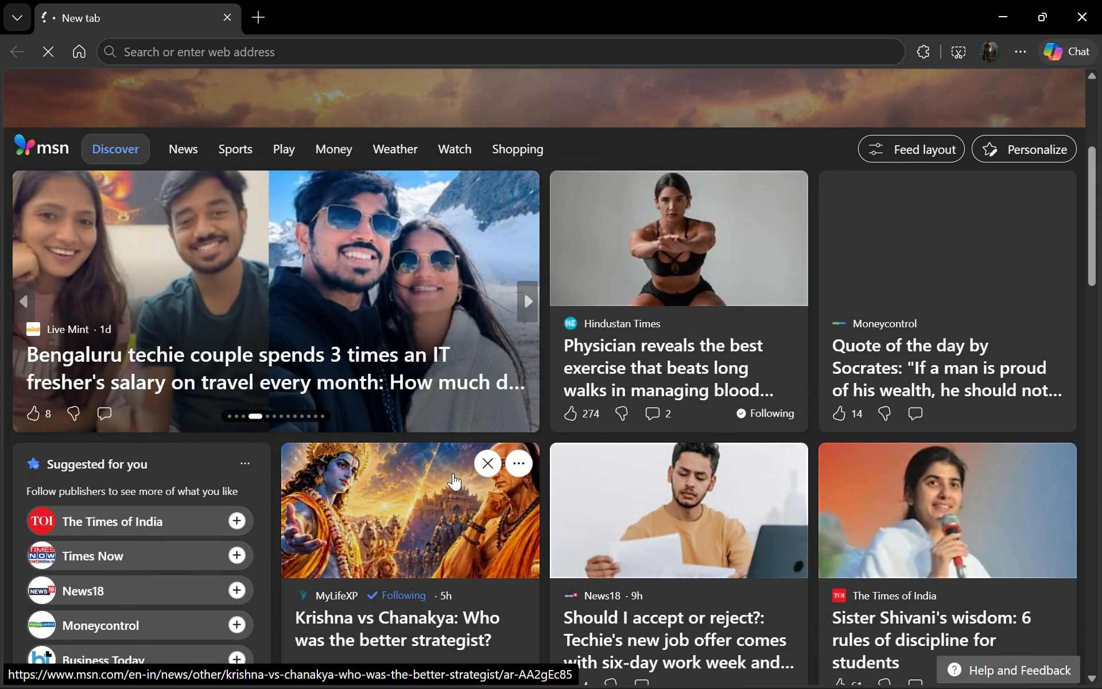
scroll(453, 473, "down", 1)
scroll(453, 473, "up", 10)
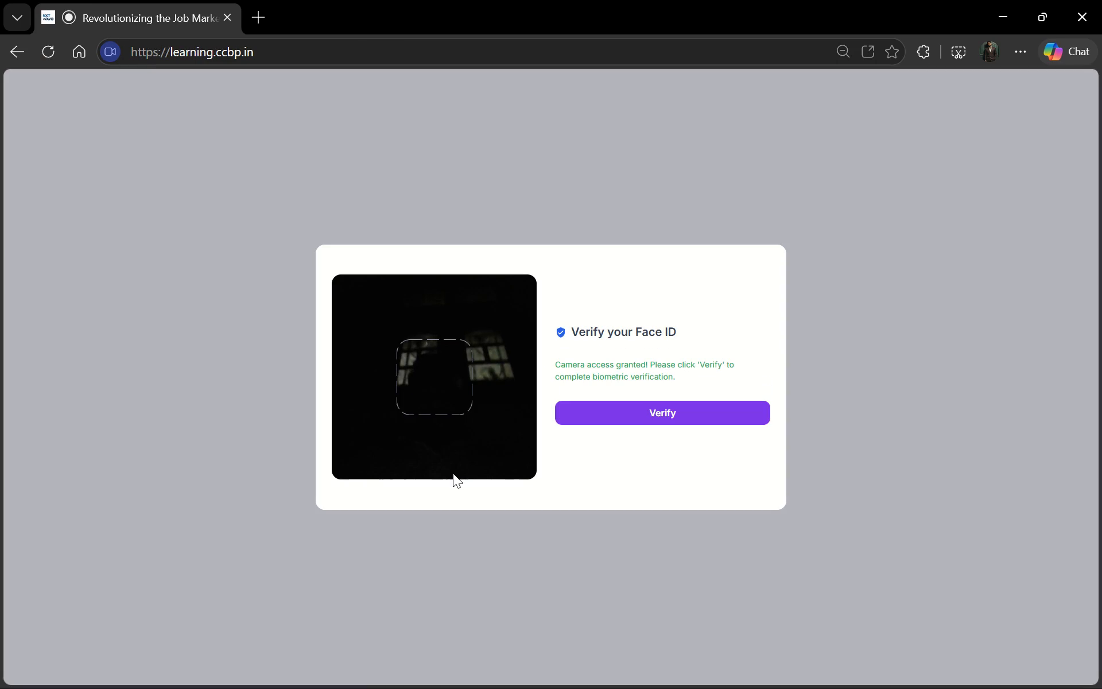
Raise the display brightness until the face is well lit in the camera preview, and submit the Face ID verification.
key("F6")
key("F6")
key("F6")
key("F6")
key("F6")
key("F6")
key("F6")
key("F6")
key("F6")
key("F6")
key("F6")
key("F6")
key("F6")
key("F6")
key("F6")
key("F6")
key("F6")
key("F6")
key("F6")
key("F6")
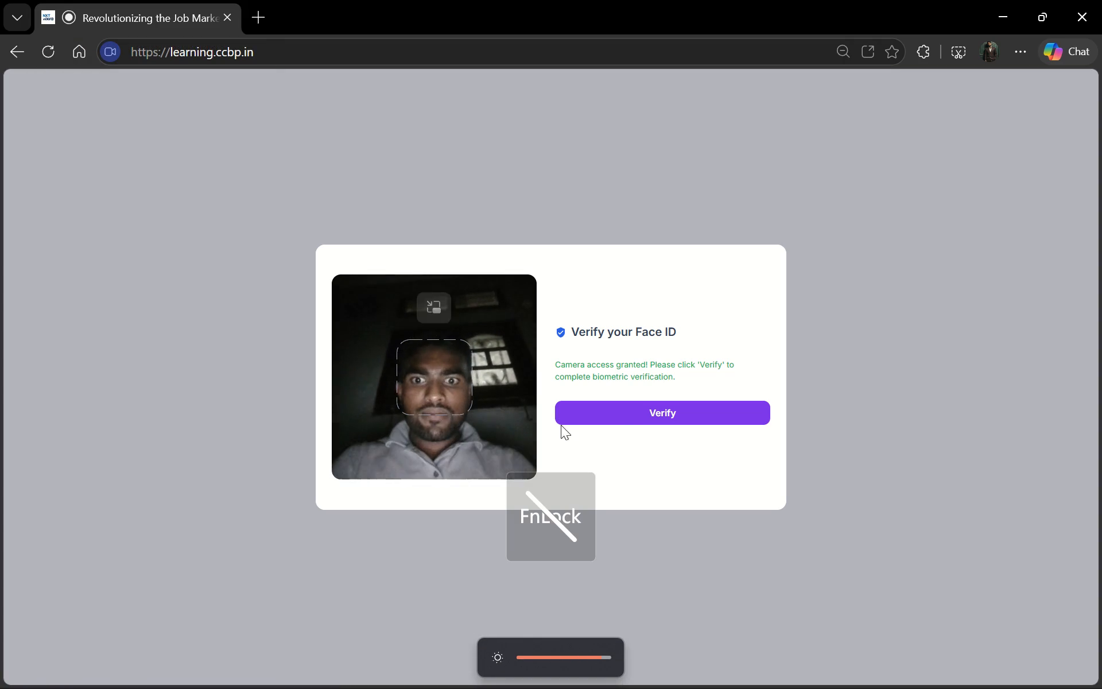
left_click(626, 406)
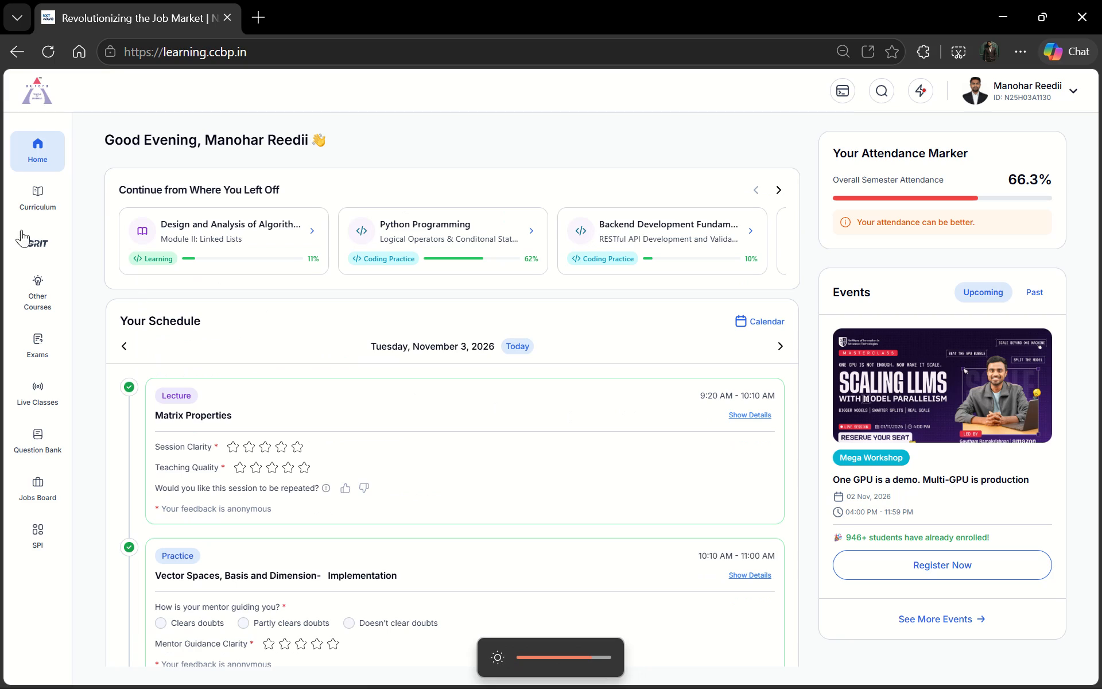
Open the Design and Analysis of Algorithms course under Advanced Data Structures in the Year 2 - Term 2 curriculum.
left_click(45, 202)
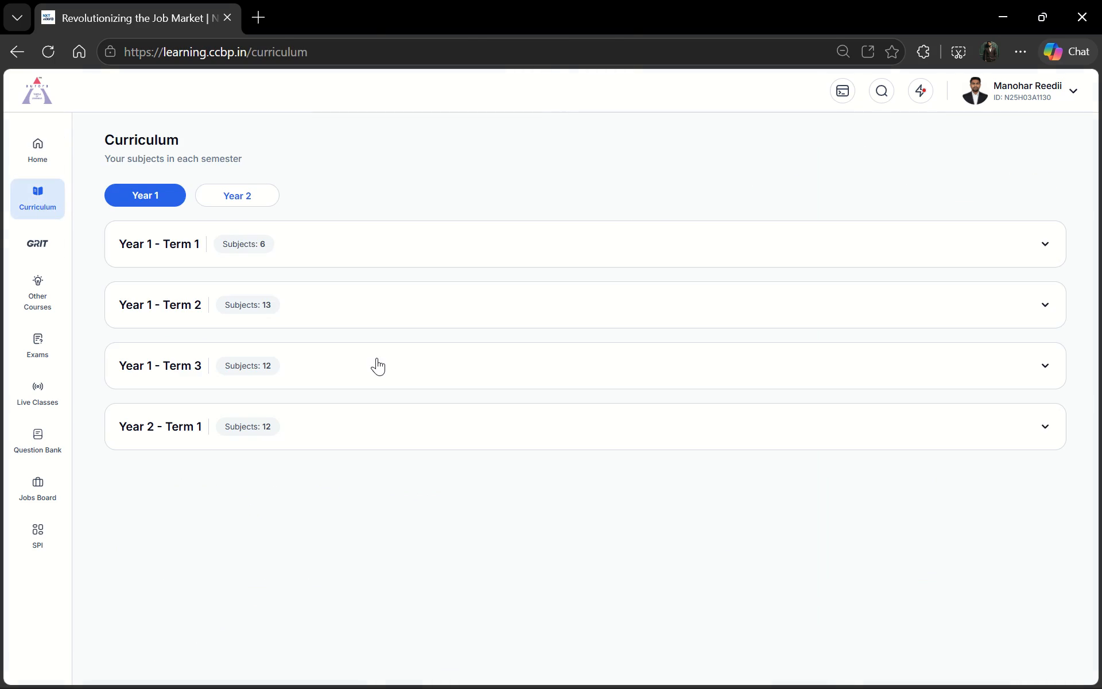
left_click_drag(482, 438, 246, 190)
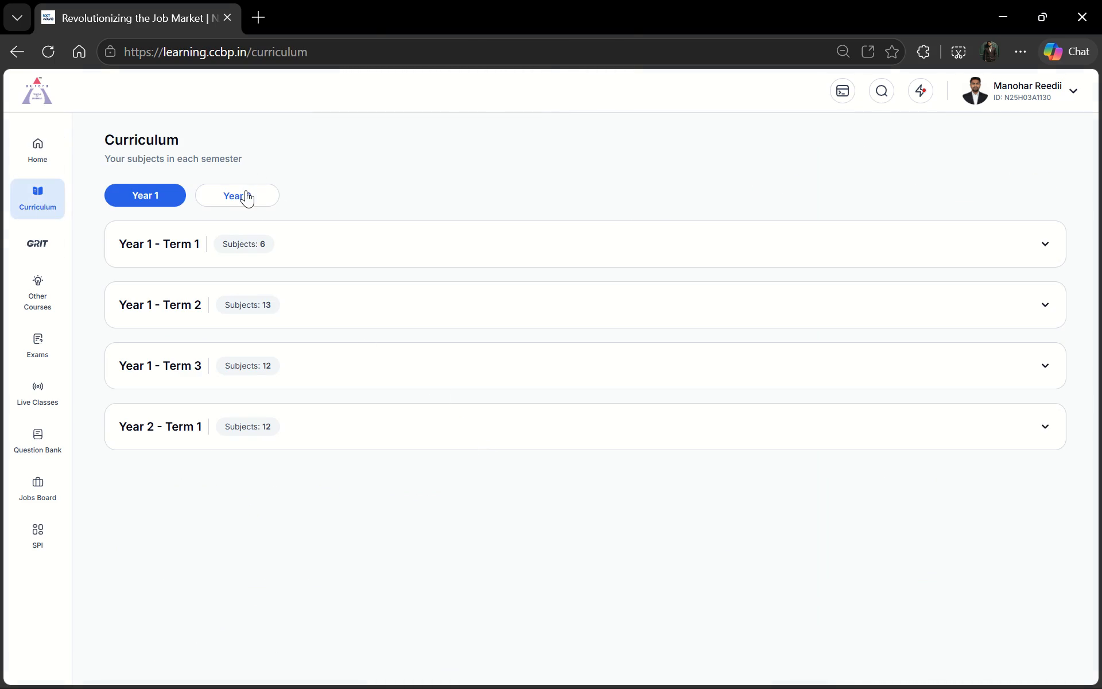
left_click_drag(246, 190, 246, 193)
left_click(246, 193)
left_click(288, 244)
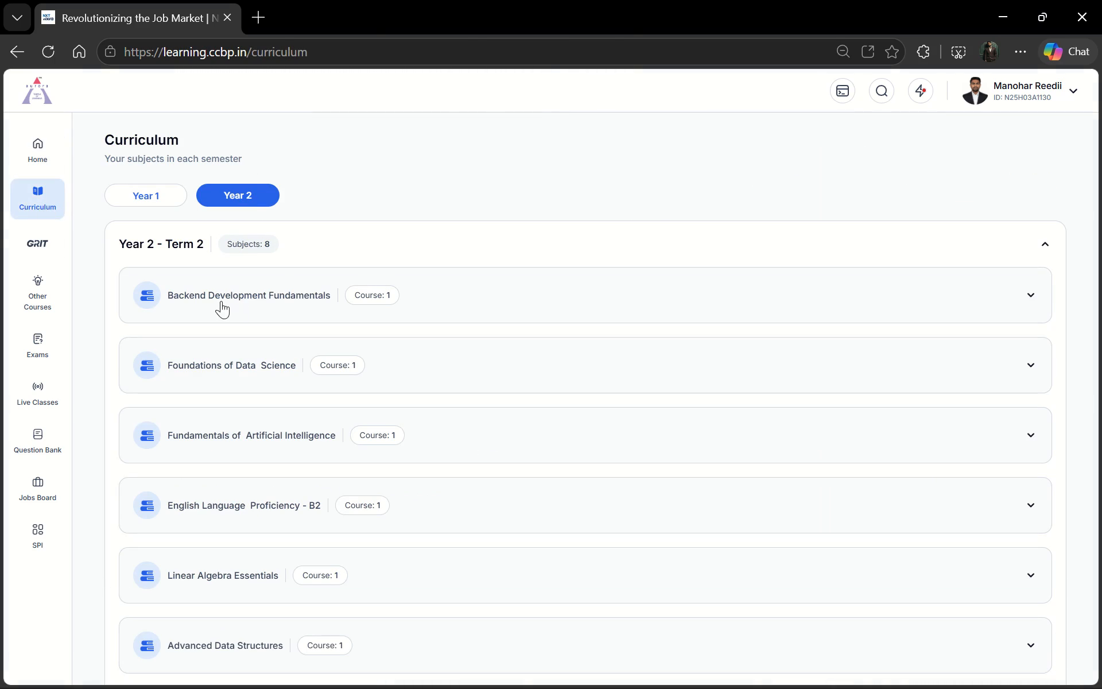
left_click(269, 300)
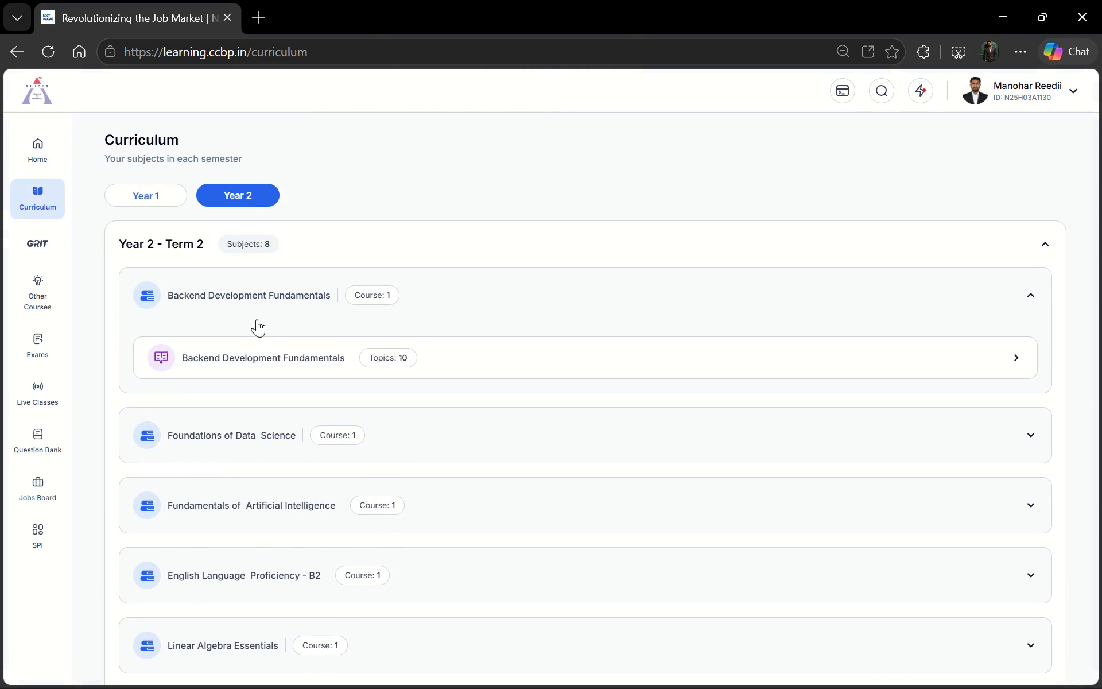
left_click(261, 301)
scroll(262, 491, "down", 1)
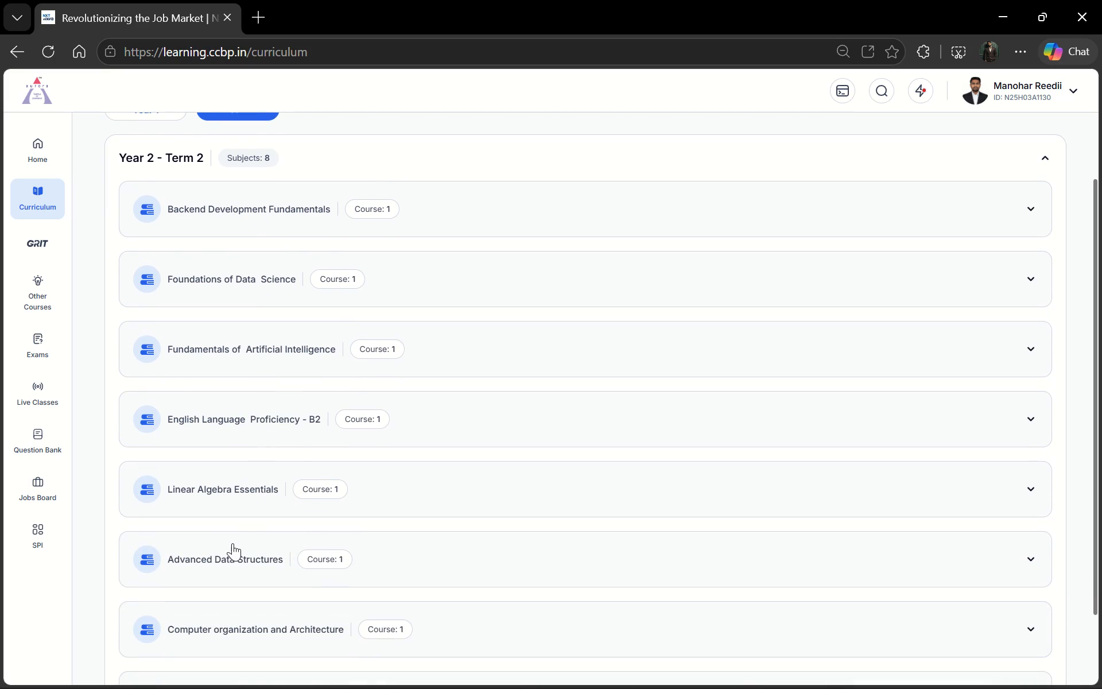
left_click(231, 543)
left_click(235, 622)
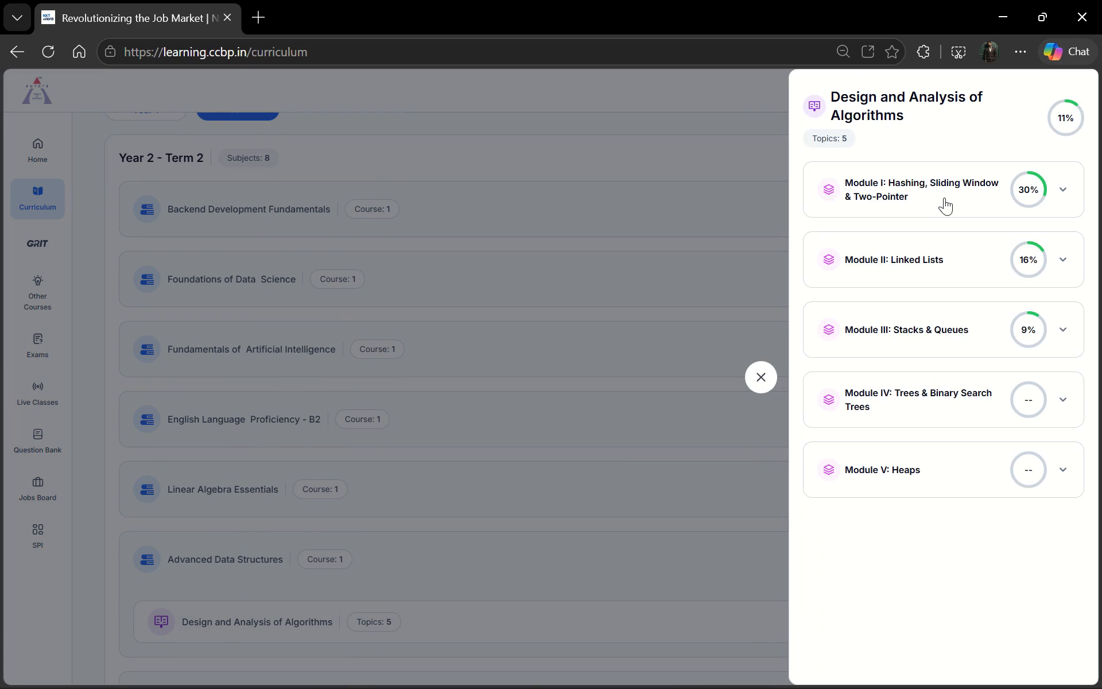
Look through Module I and open the Introduction to Linked List video session in Module II: Linked Lists.
left_click(944, 198)
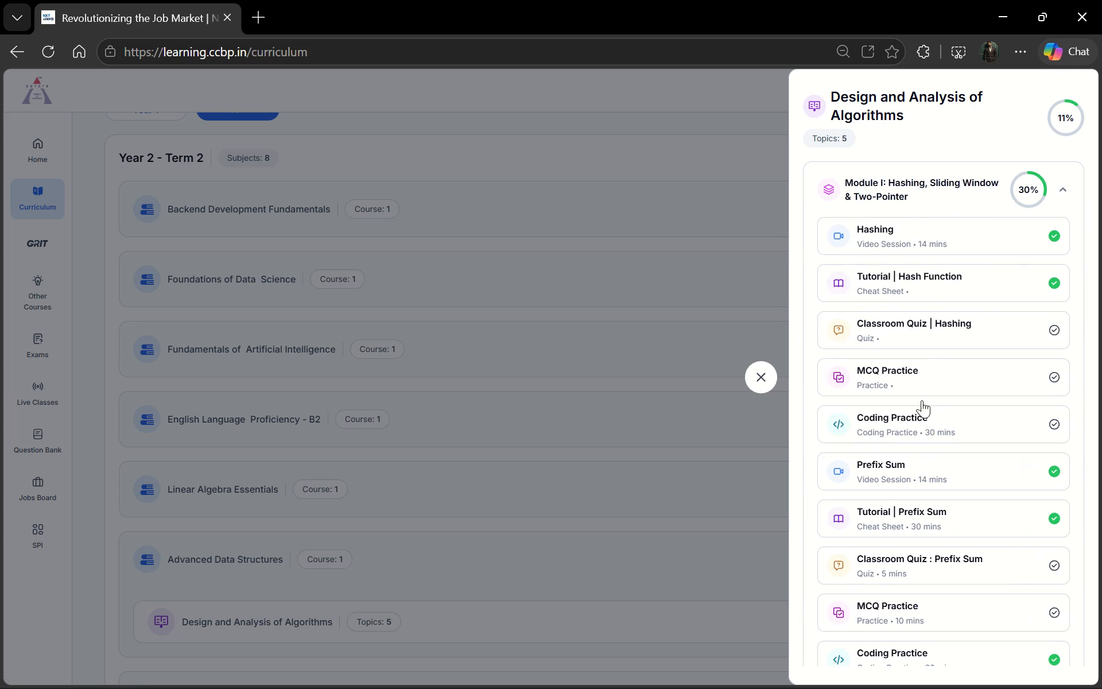
scroll(913, 319, "down", 3)
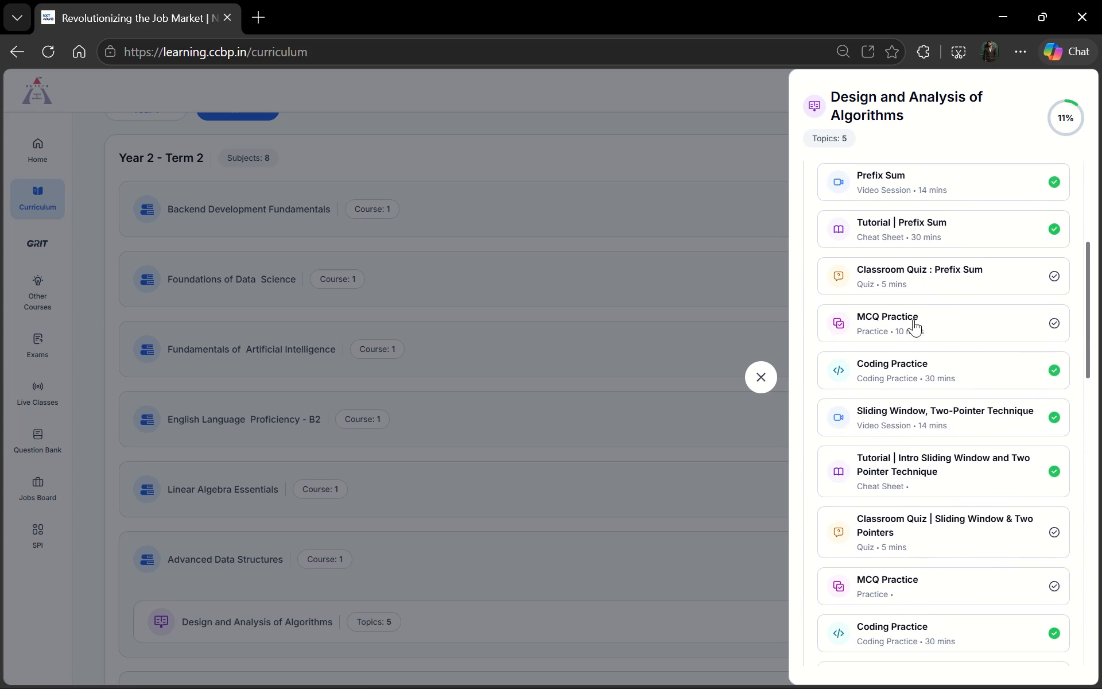
scroll(913, 319, "down", 4)
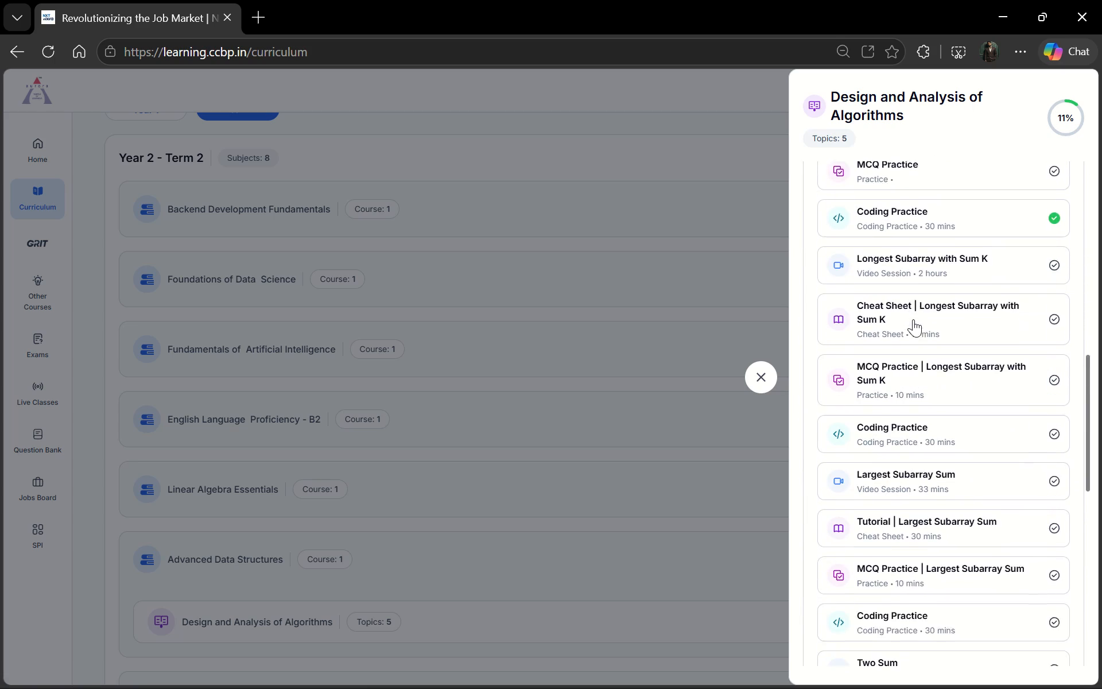
scroll(913, 319, "down", 3)
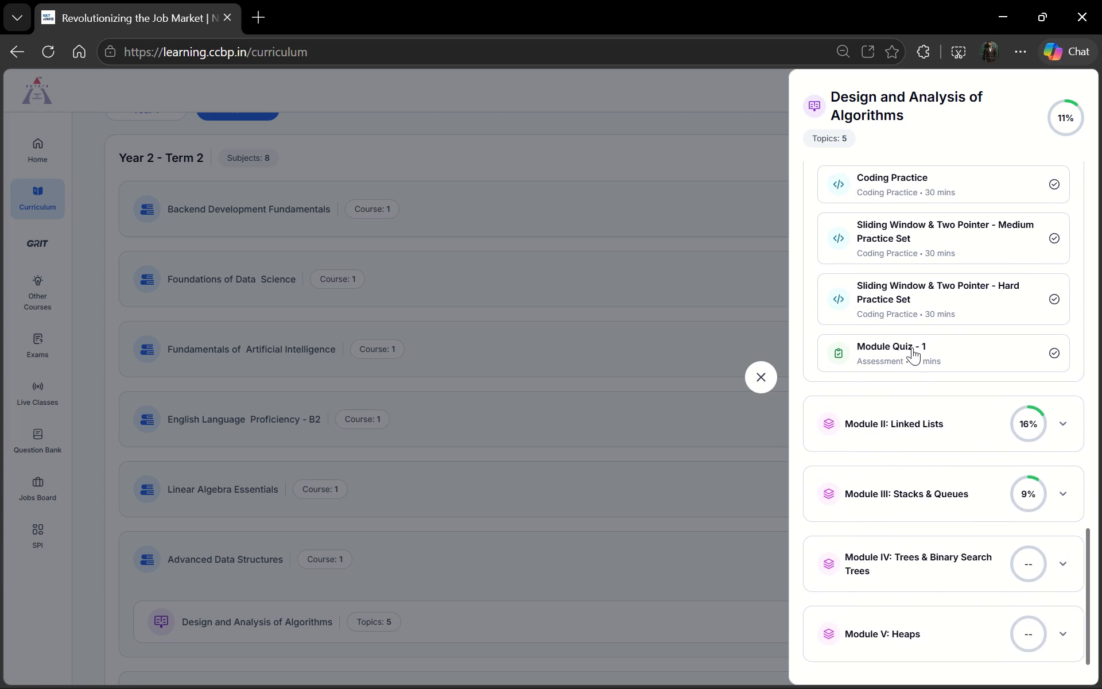
left_click(904, 425)
scroll(891, 312, "up", 1)
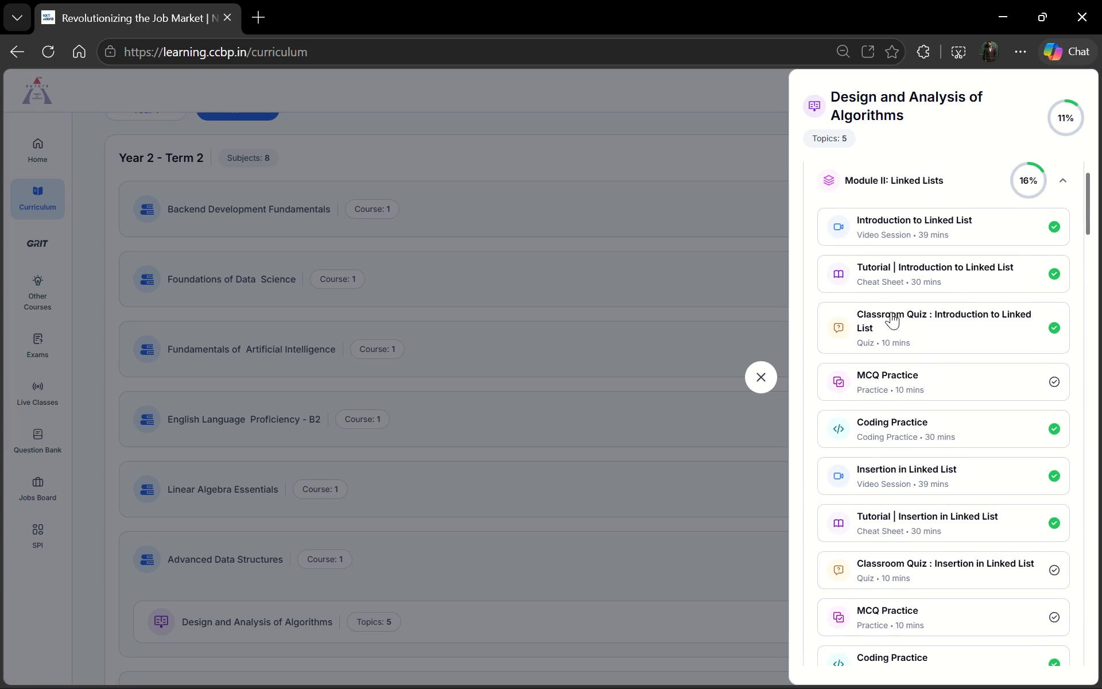
scroll(891, 312, "up", 1)
left_click(907, 269)
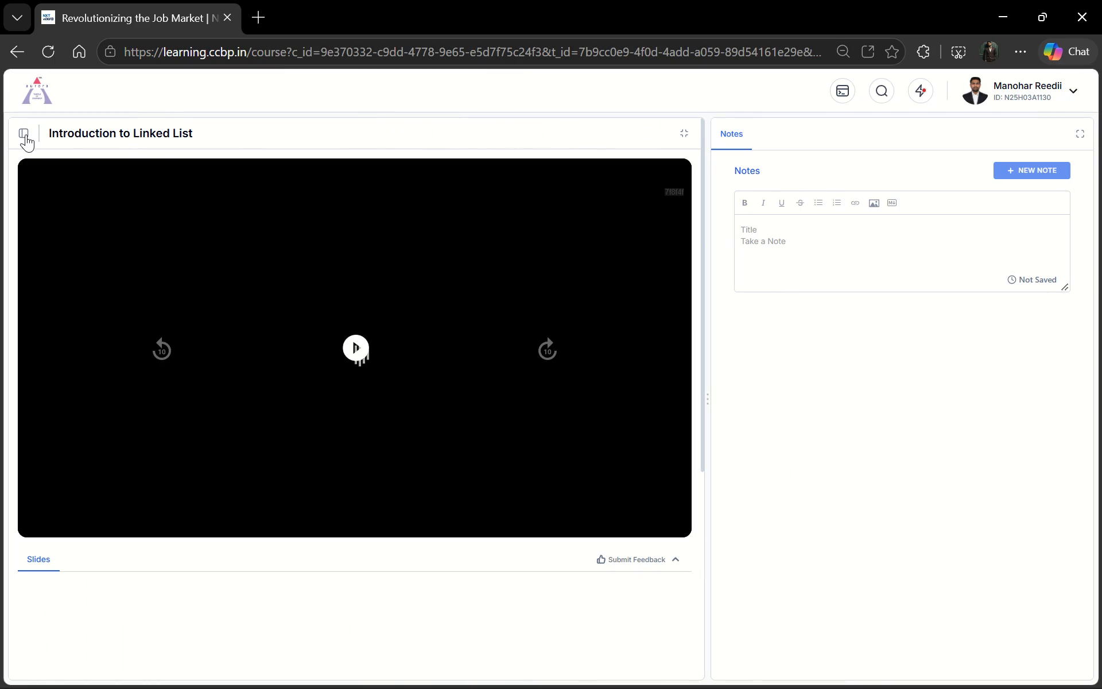
Show the course outline and open the first Coding Practice set in Module II: Linked Lists.
left_click(26, 134)
scroll(63, 374, "down", 1)
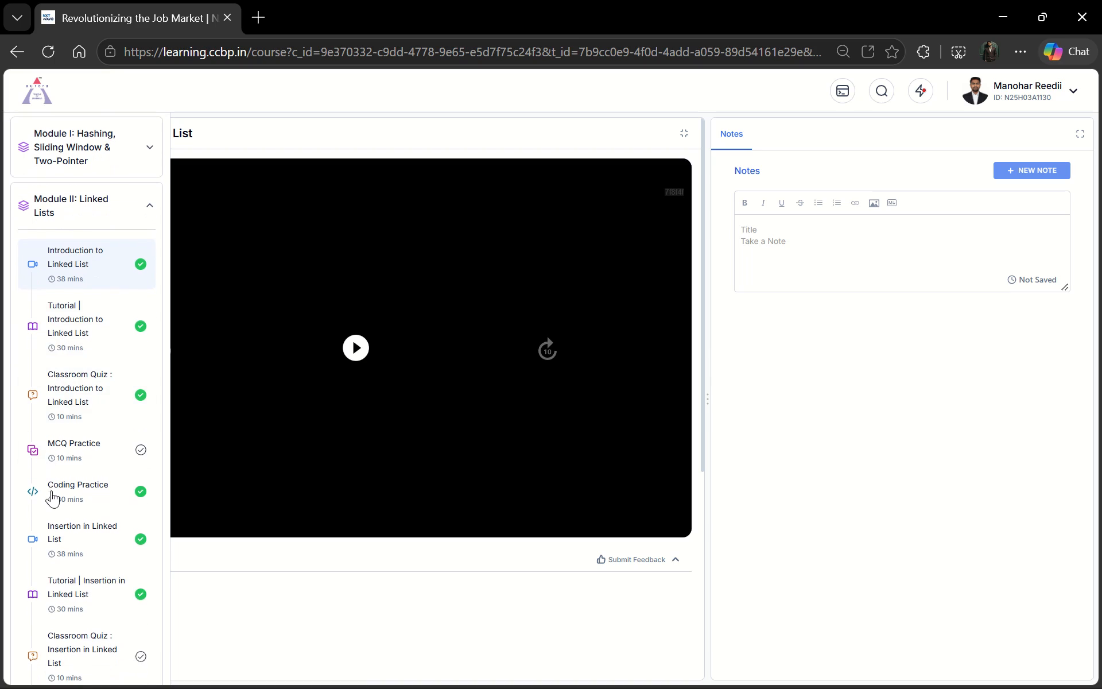
left_click(55, 493)
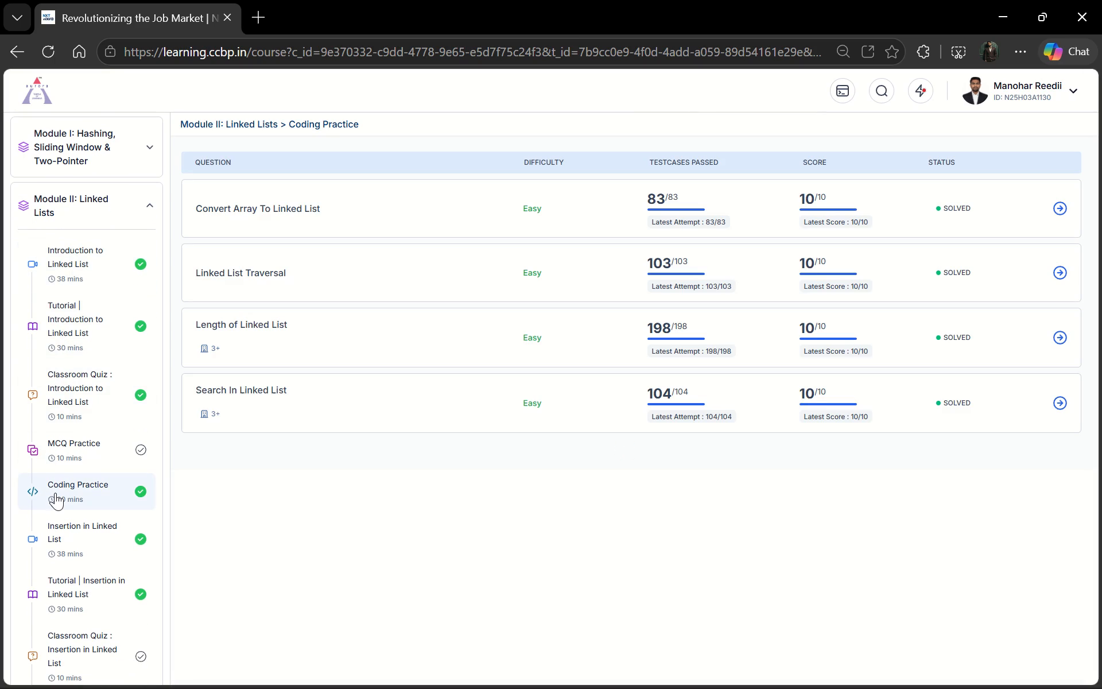
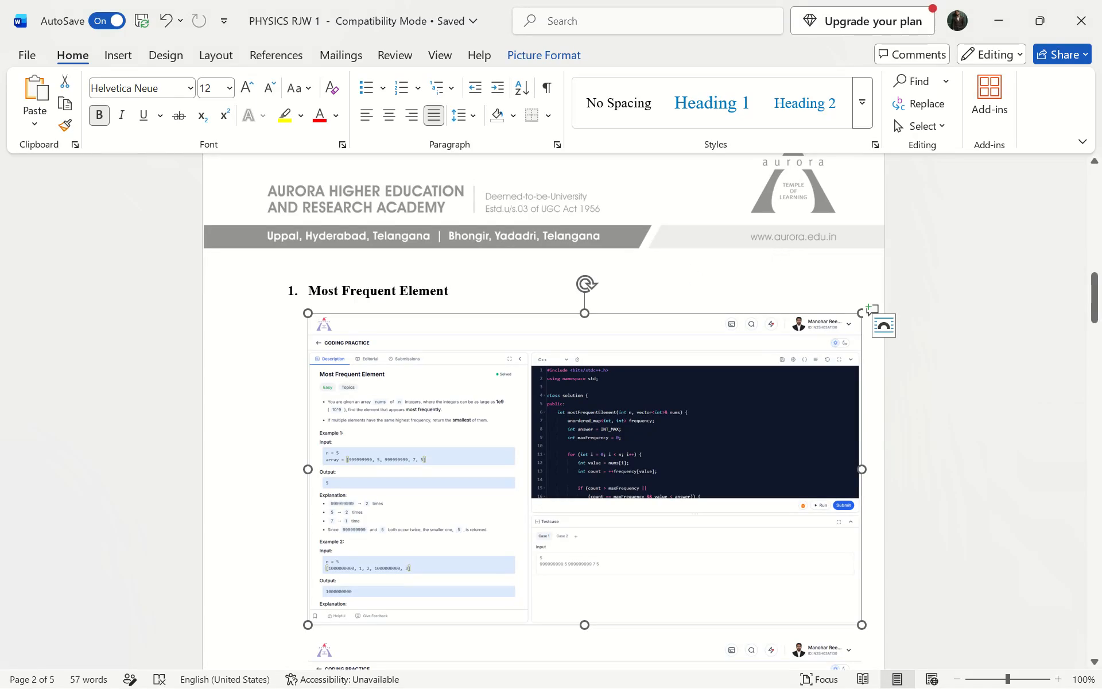
Replace the Most Frequent Element heading with the copied text "1) Insertion at kth position in single linked list" and left-align it.
left_click_drag(468, 294, 352, 287)
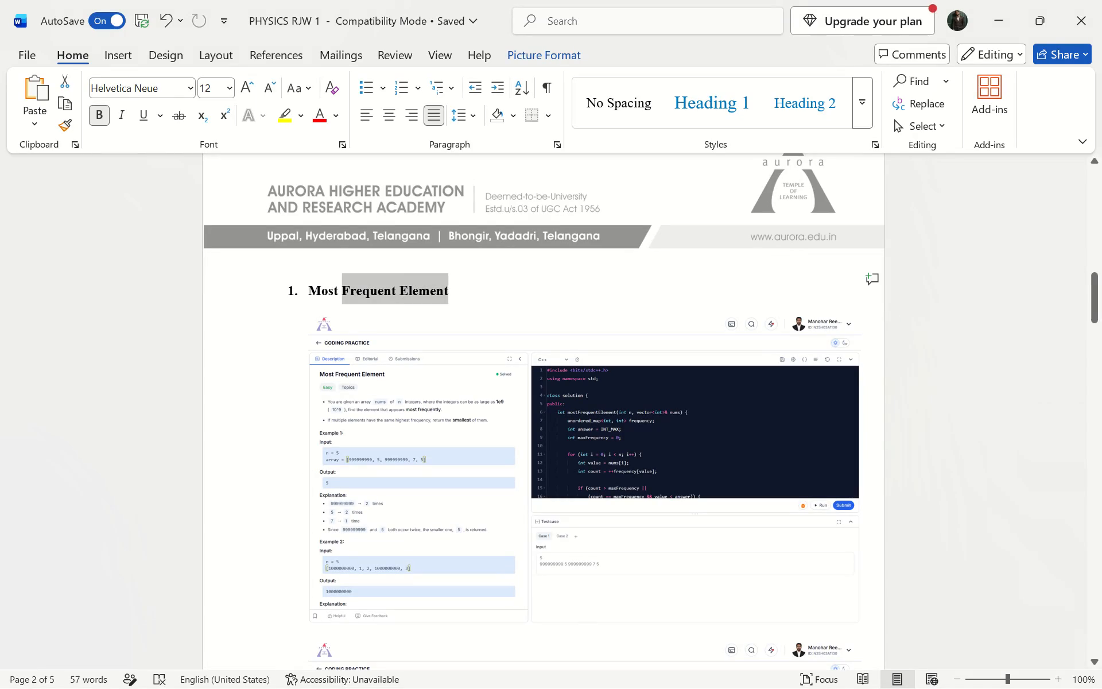
left_click_drag(352, 287, 315, 294)
key("ctrl+v")
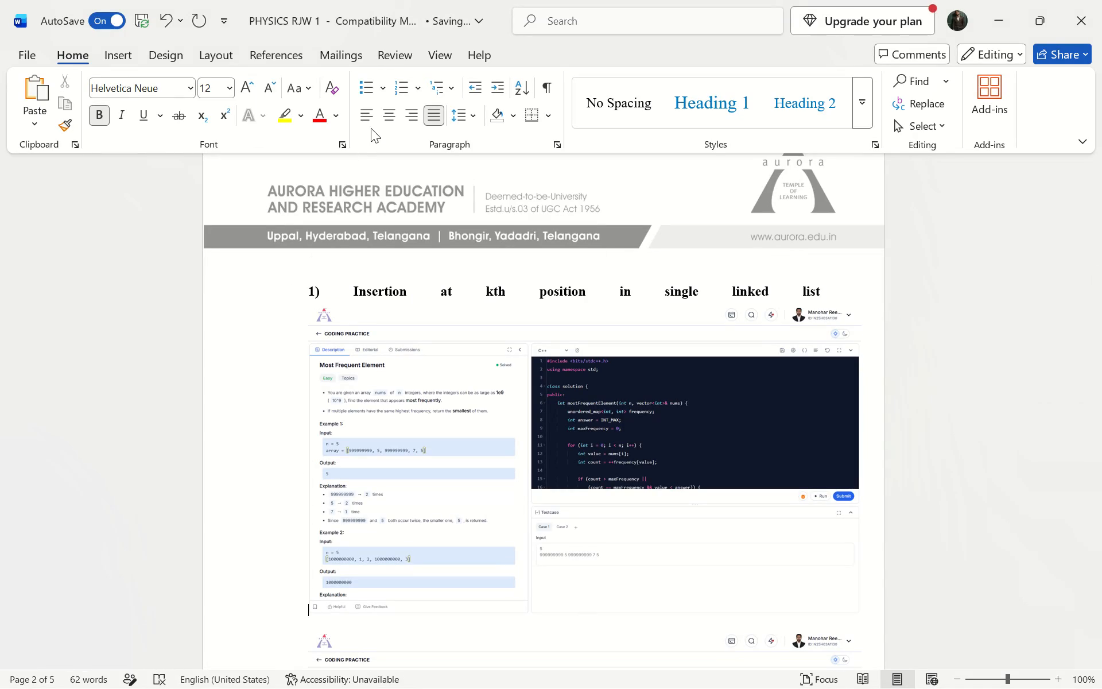
left_click(374, 113)
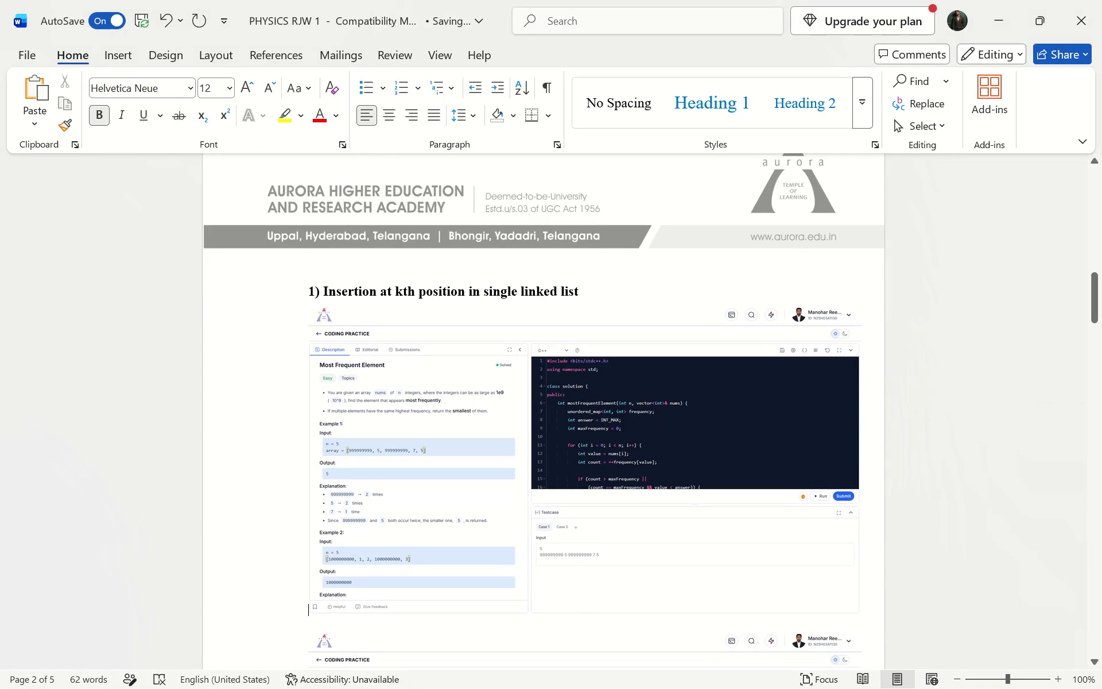
left_click(612, 288)
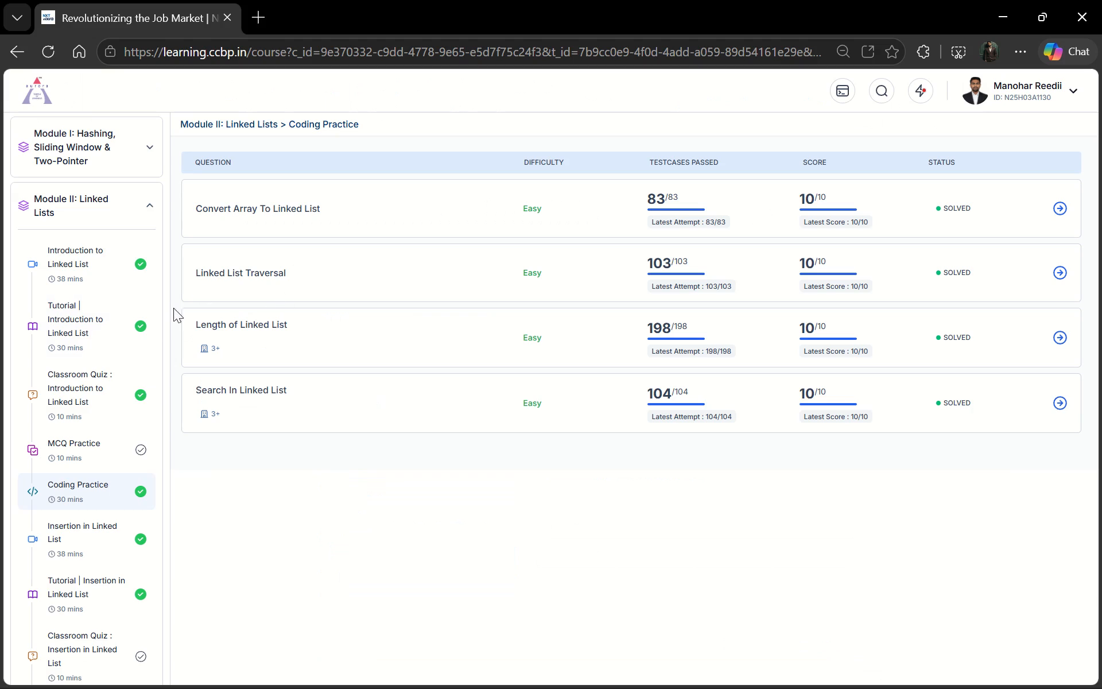
In Edge, open the Coding Practice set following Insertion in Linked List, and bring up its Insertion At Kth Position - Linked List problem.
scroll(98, 454, "down", 2)
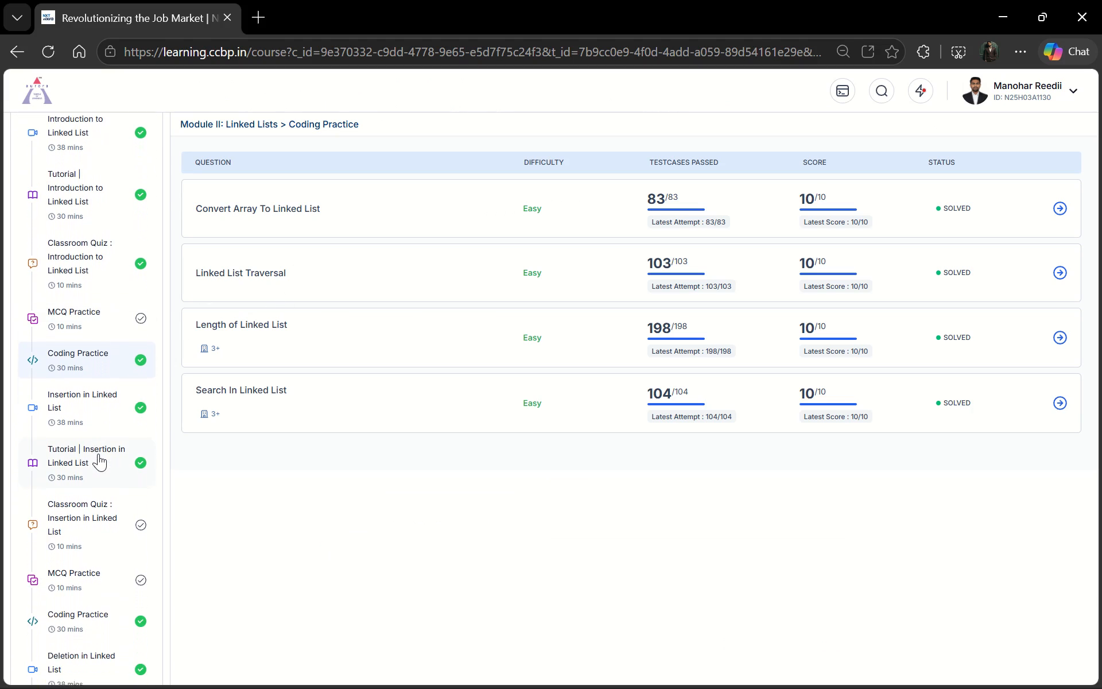
scroll(98, 454, "down", 1)
left_click(74, 603)
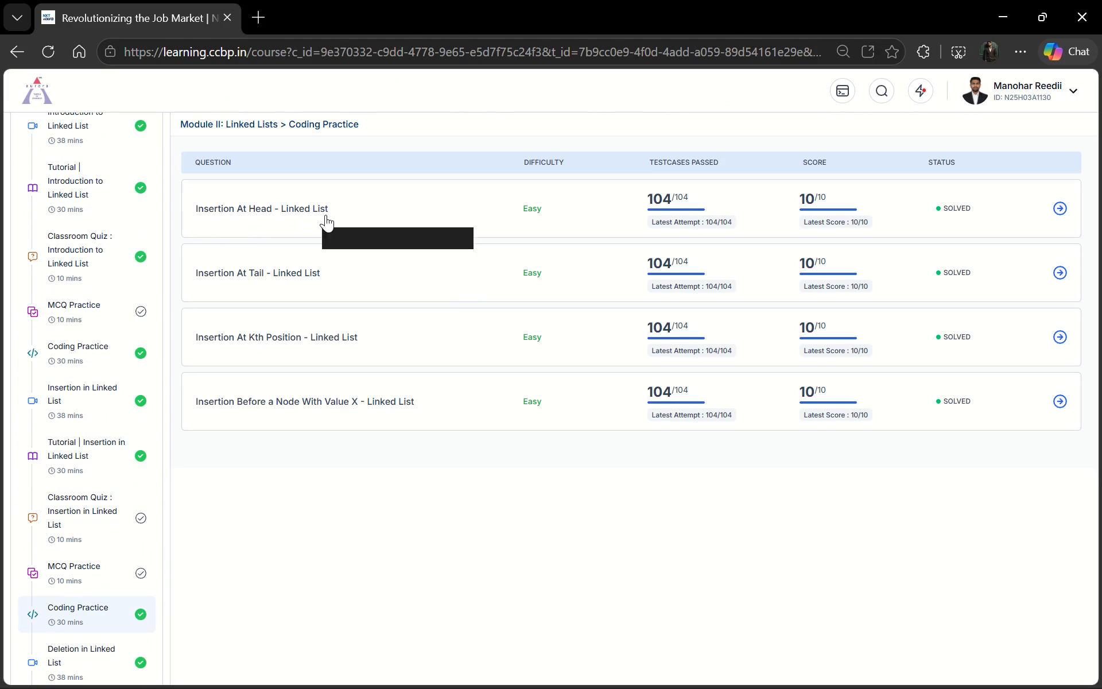
left_click(372, 339)
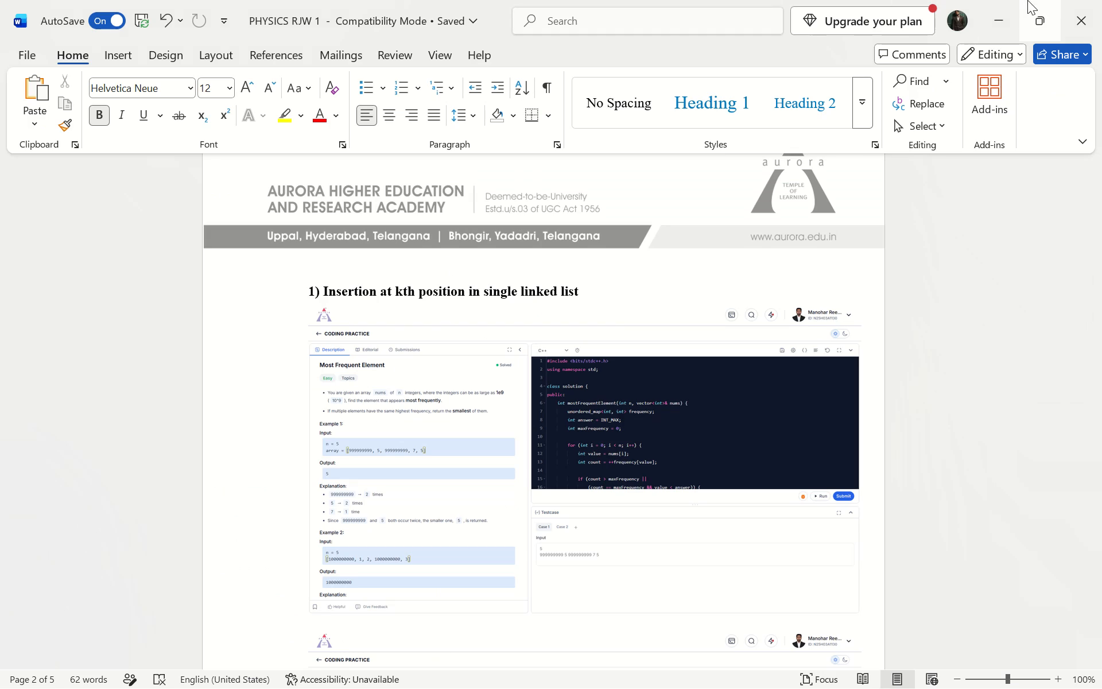
left_click(992, 9)
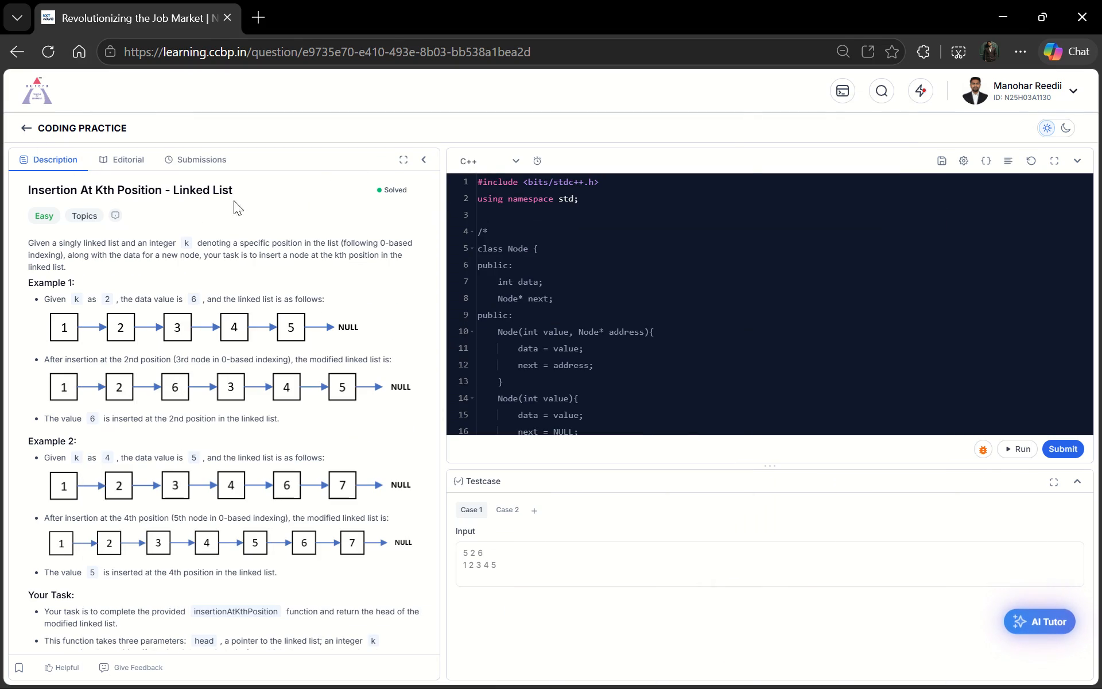
Copy the title "Insertion At Kth Position - Linked List" from the Coding Practice question list.
left_click_drag(232, 188, 118, 183)
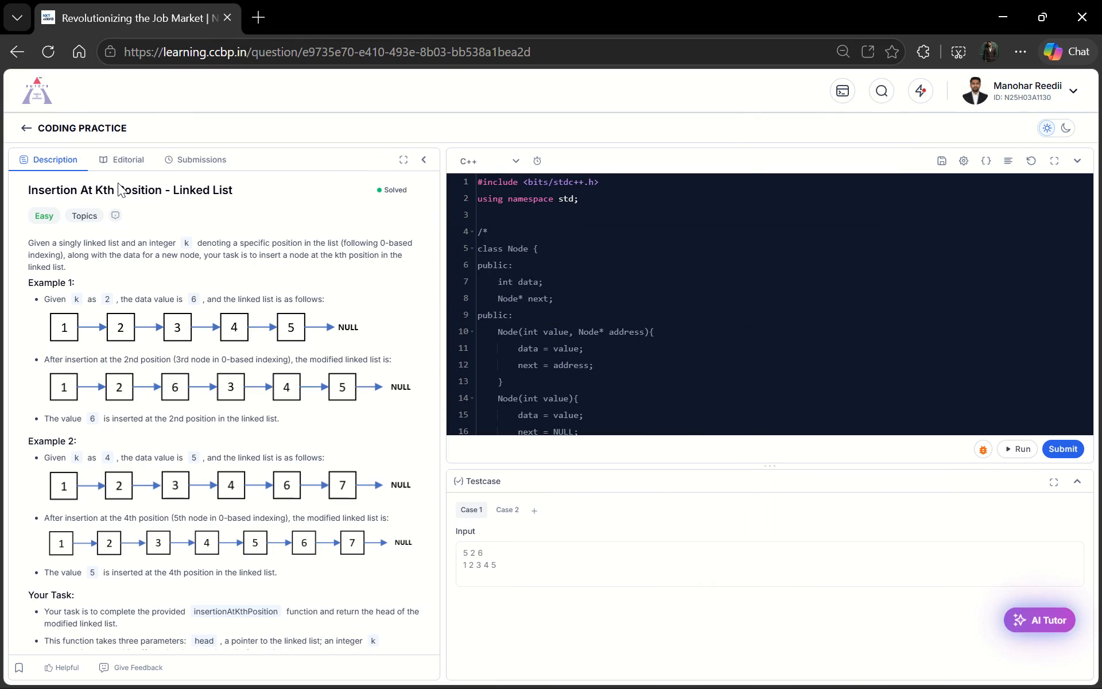
left_click_drag(118, 183, 24, 123)
left_click(24, 123)
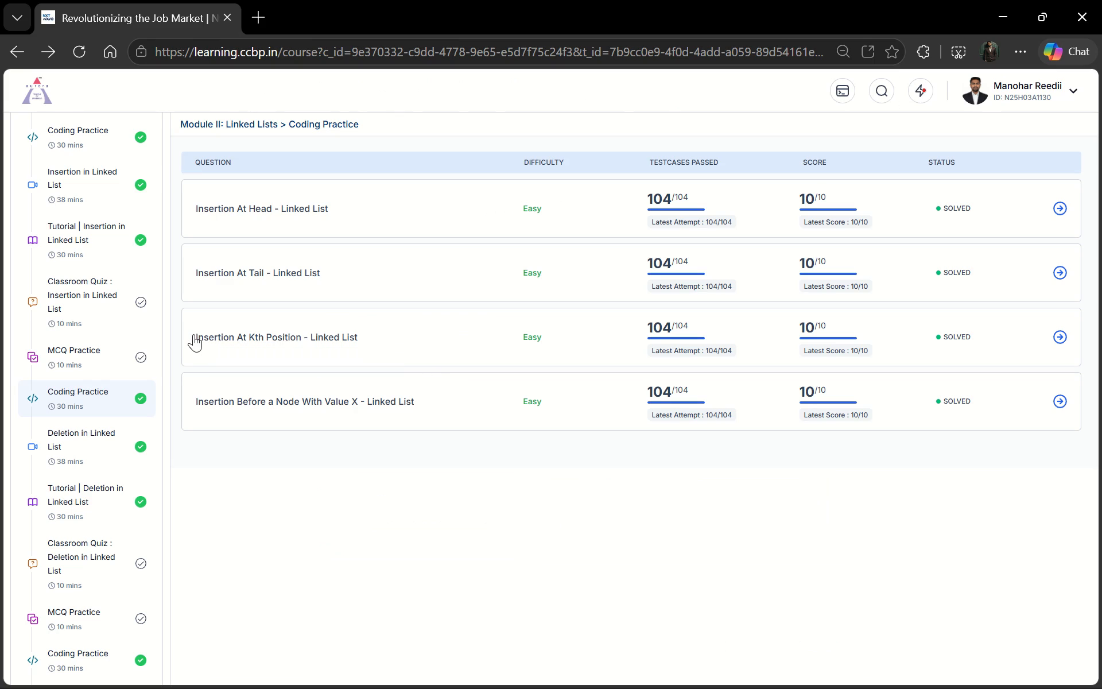
left_click_drag(193, 334, 354, 342)
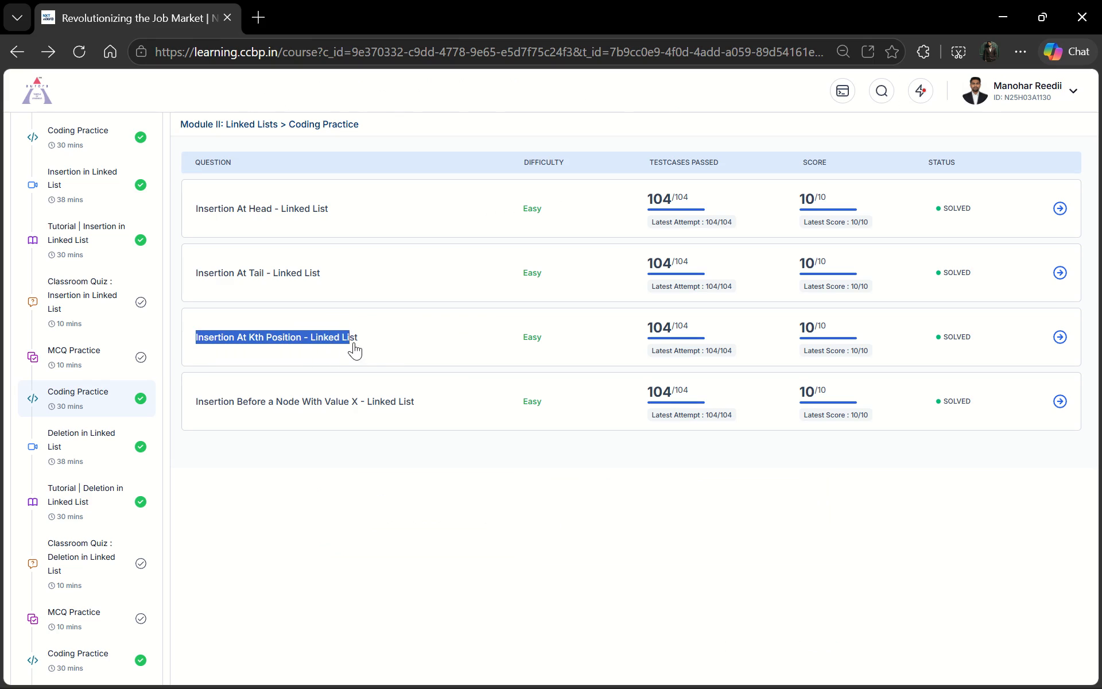
left_click_drag(354, 342, 372, 341)
key("ctrl+c")
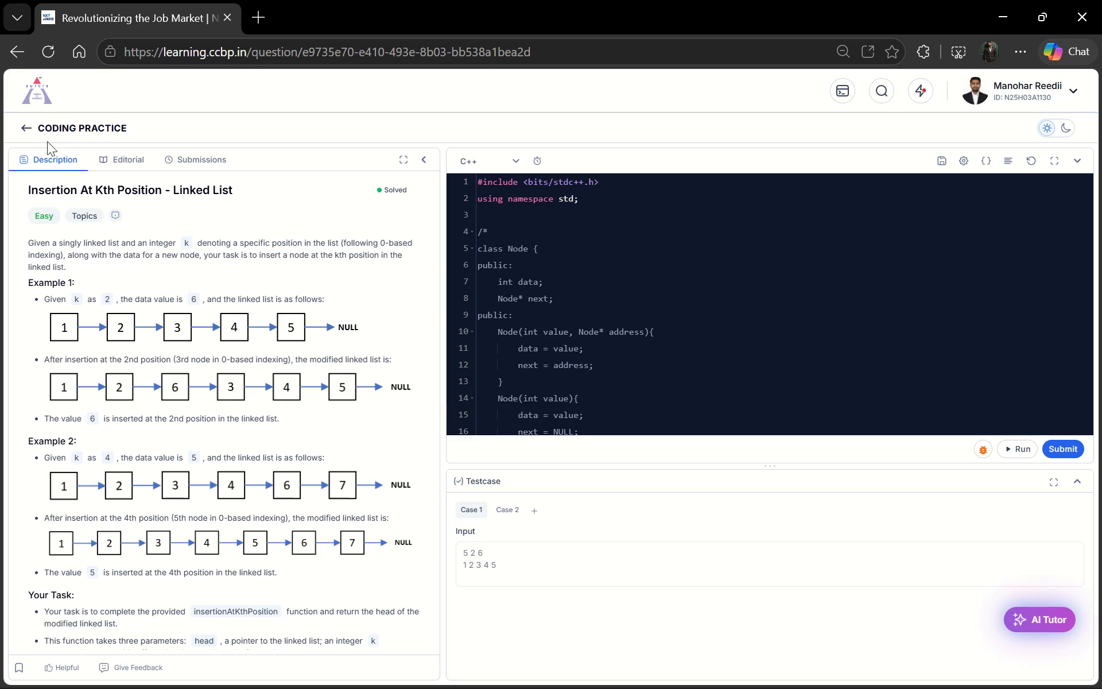
left_click_drag(30, 185, 162, 187)
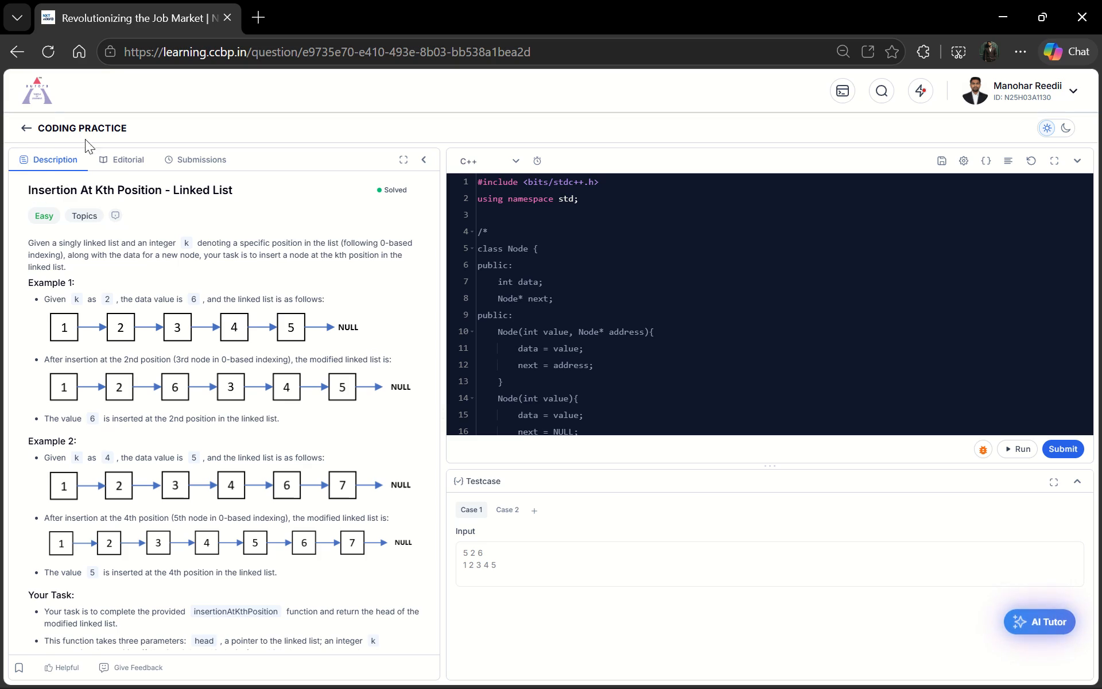
left_click(24, 126)
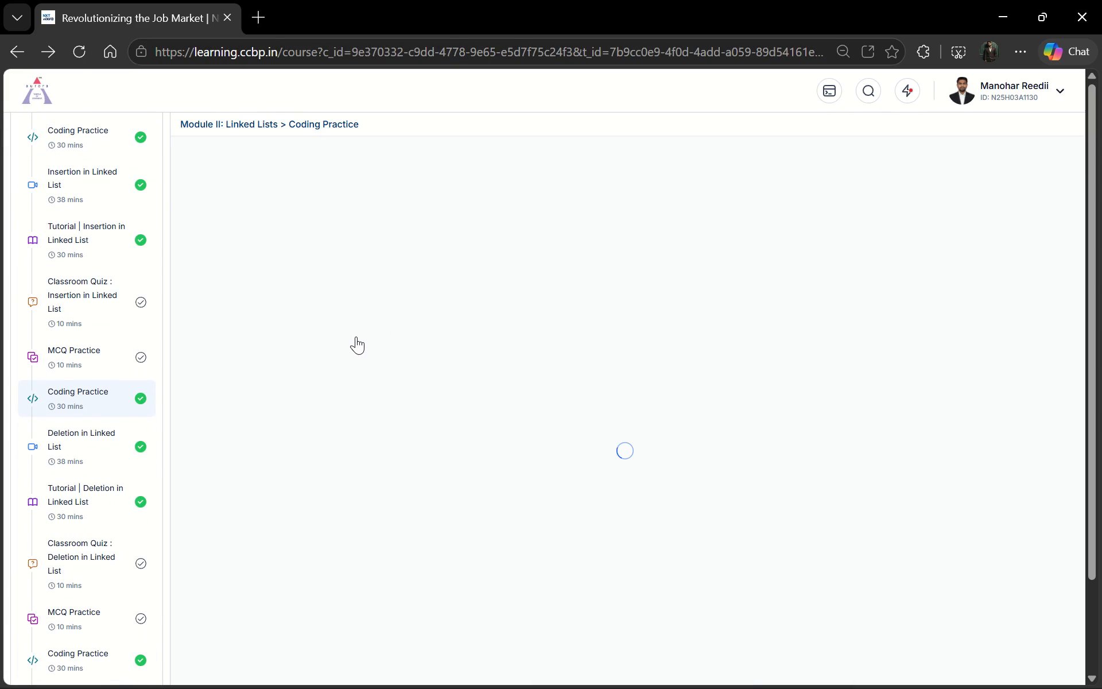
left_click_drag(356, 336, 194, 333)
key("ctrl+c")
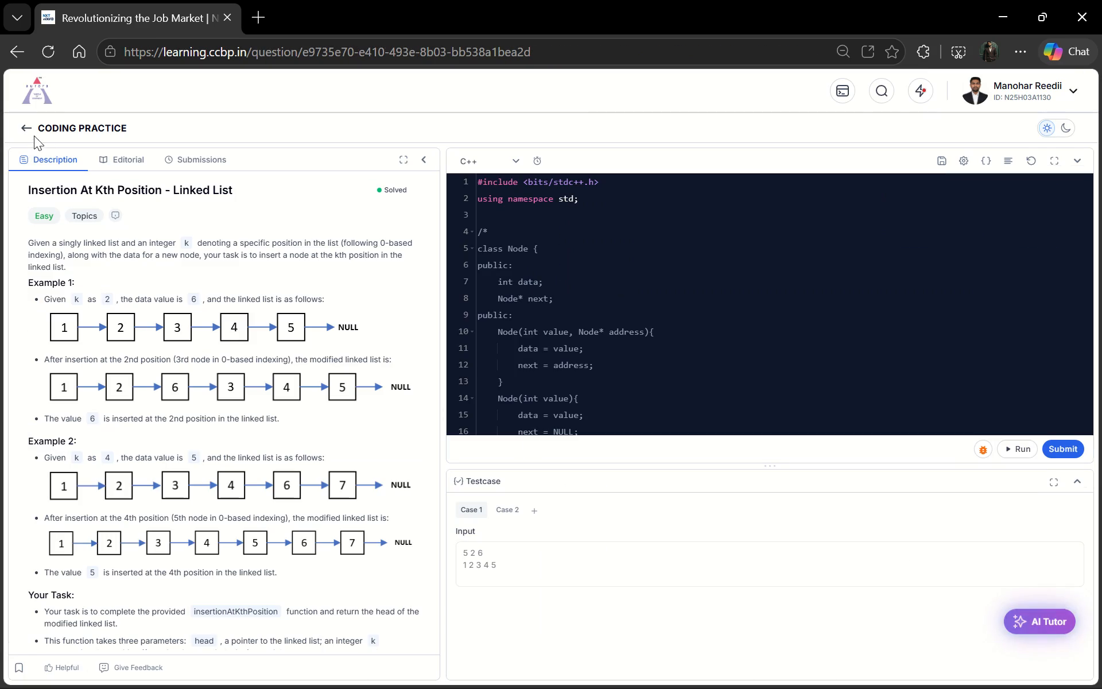
left_click(26, 129)
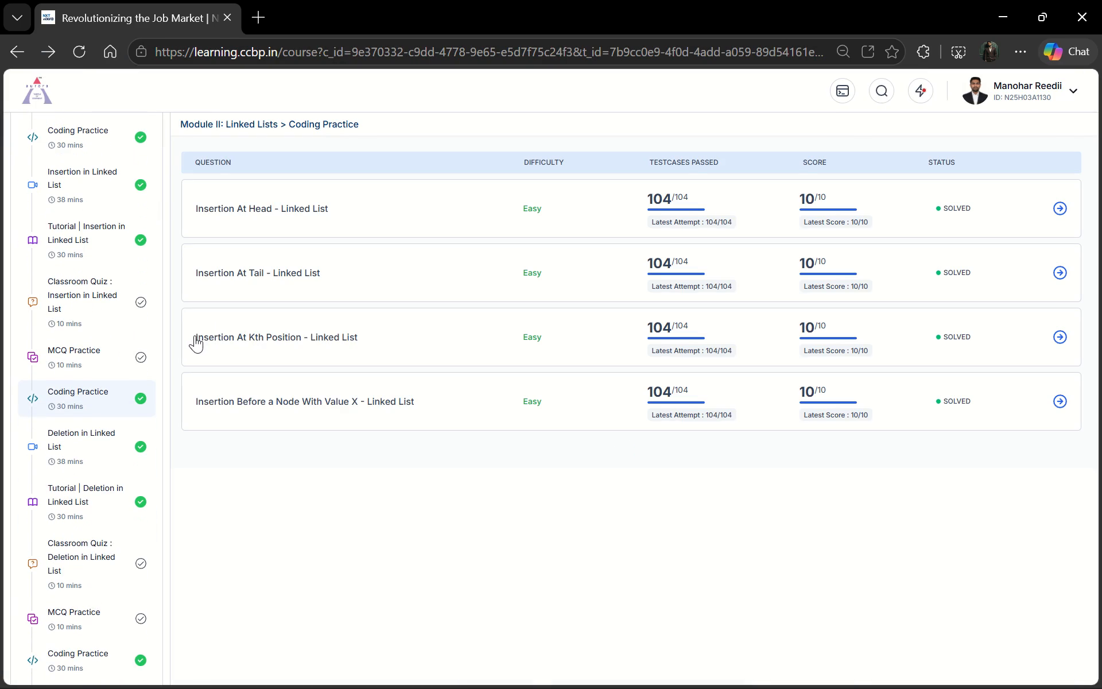
left_click_drag(195, 335, 383, 347)
key("ctrl+c")
key("ctrl+c")
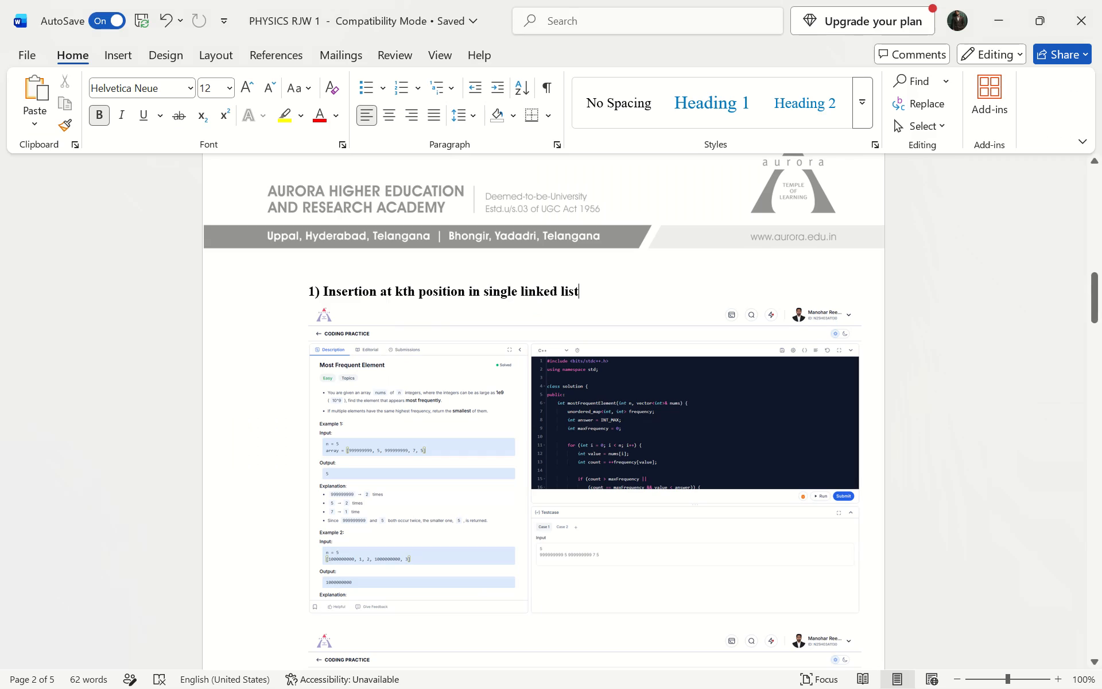
In the Word report, replace the heading text after "1)" with the copied title "Insertion At Kth Position - Linked List".
left_click_drag(576, 290, 359, 287)
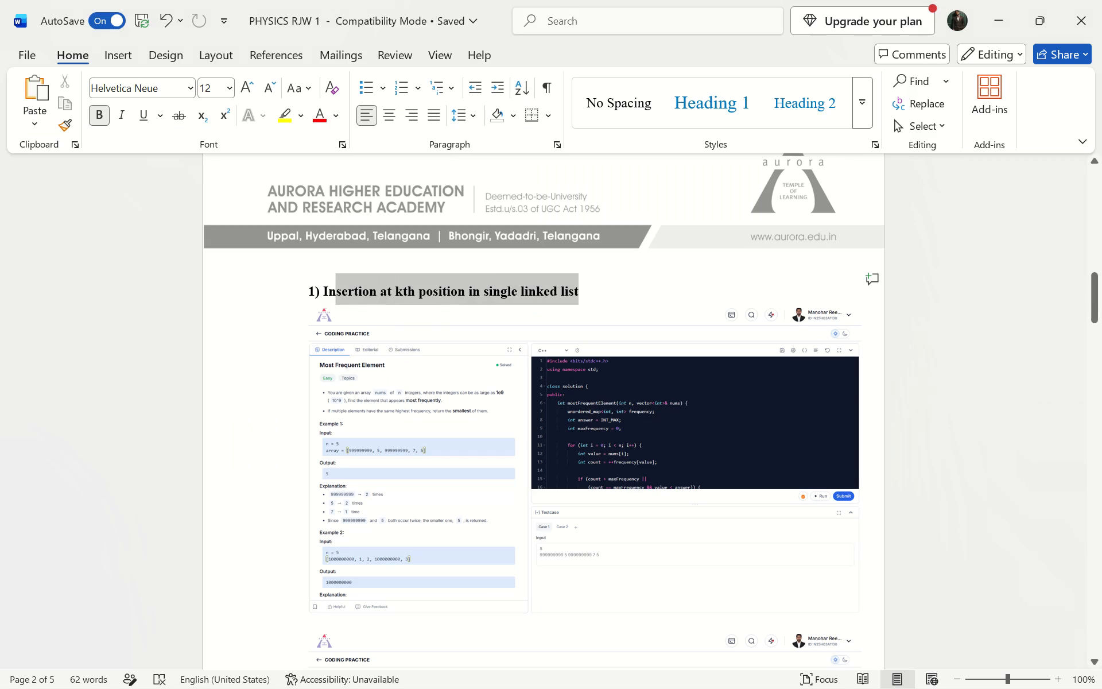
left_click_drag(359, 287, 337, 287)
key("ctrl+v")
left_click(337, 287, "ctrl")
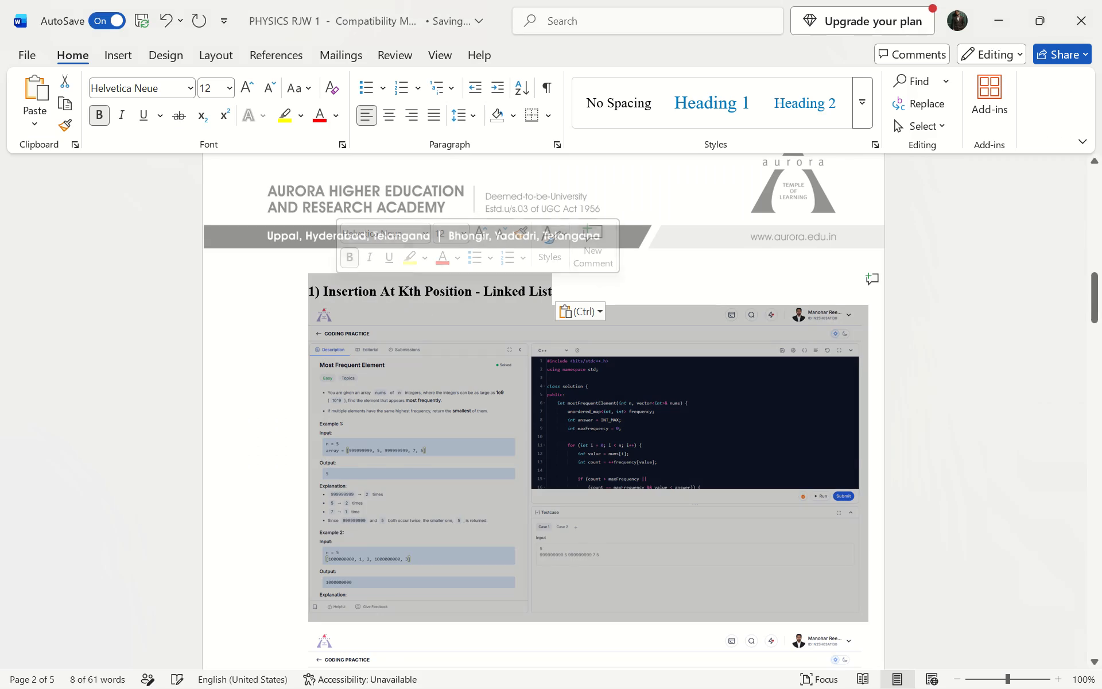
Delete the two old Most Frequent Element screenshots beneath the first question's heading.
left_click(471, 363)
key("BackSpace")
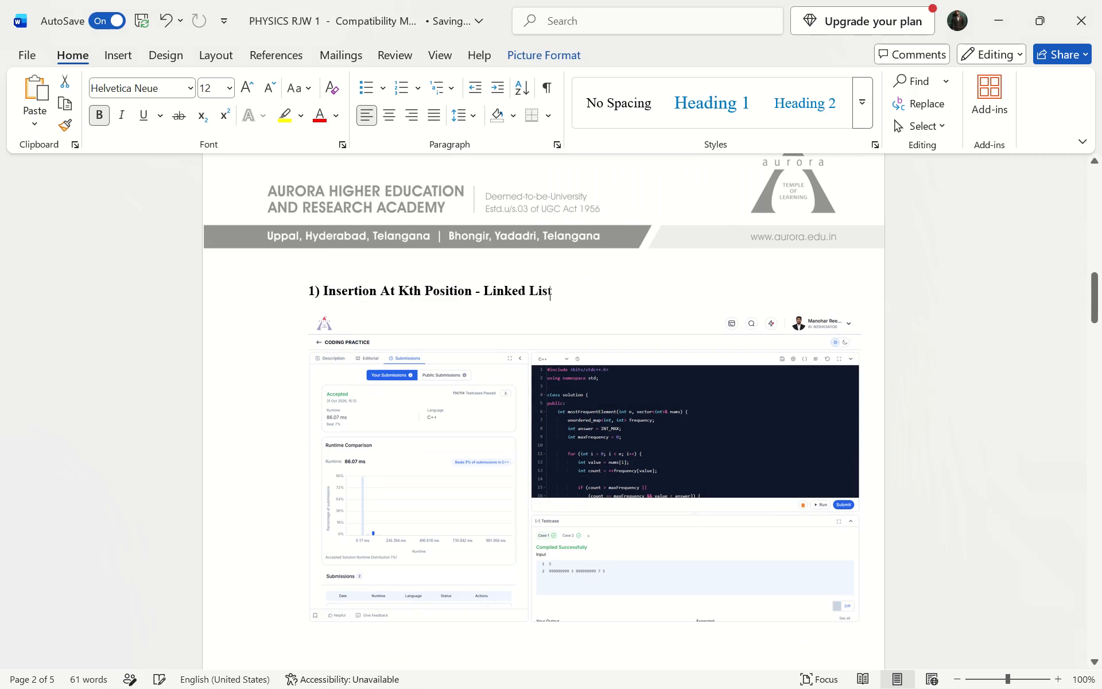
left_click(520, 417)
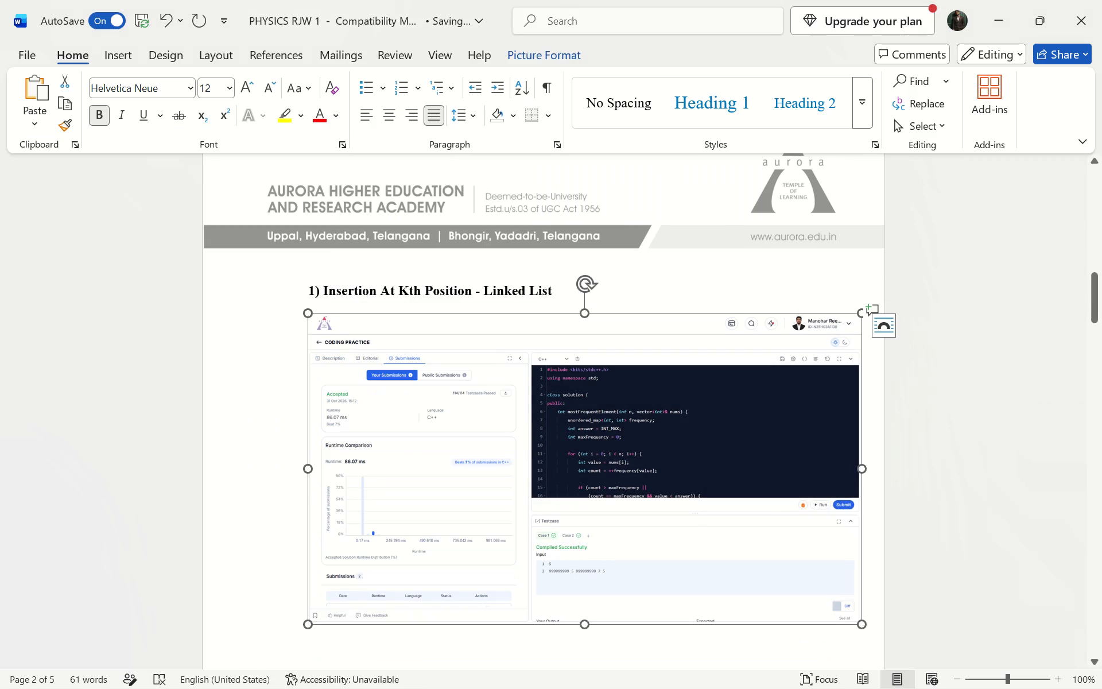
key("BackSpace")
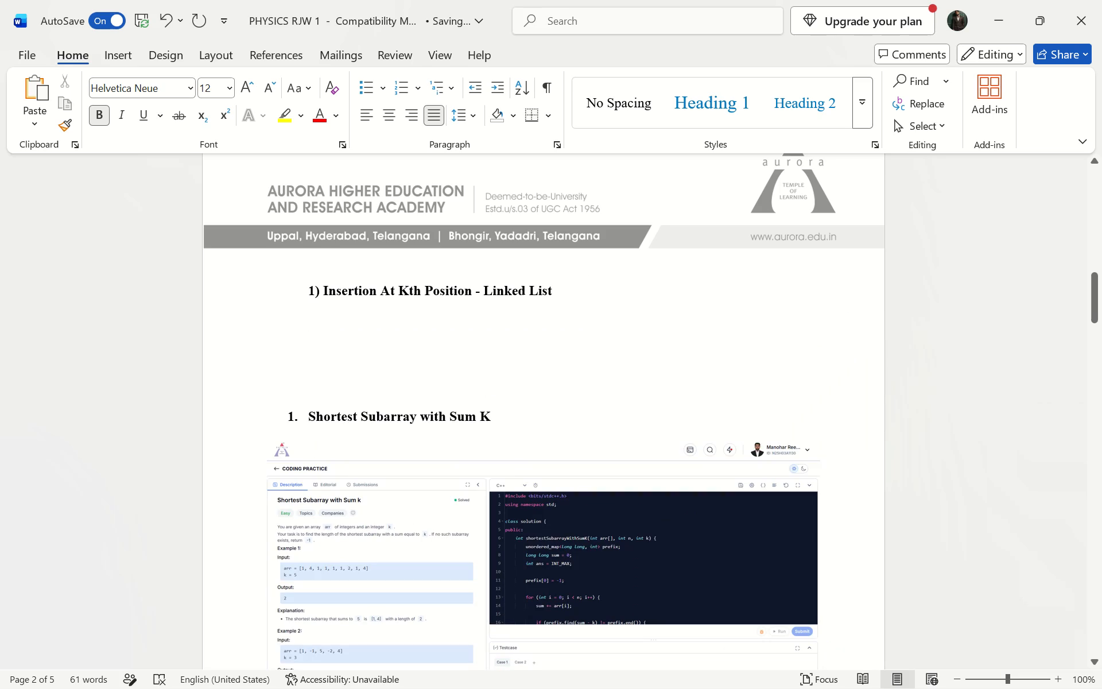
left_click(290, 414)
left_click(581, 405)
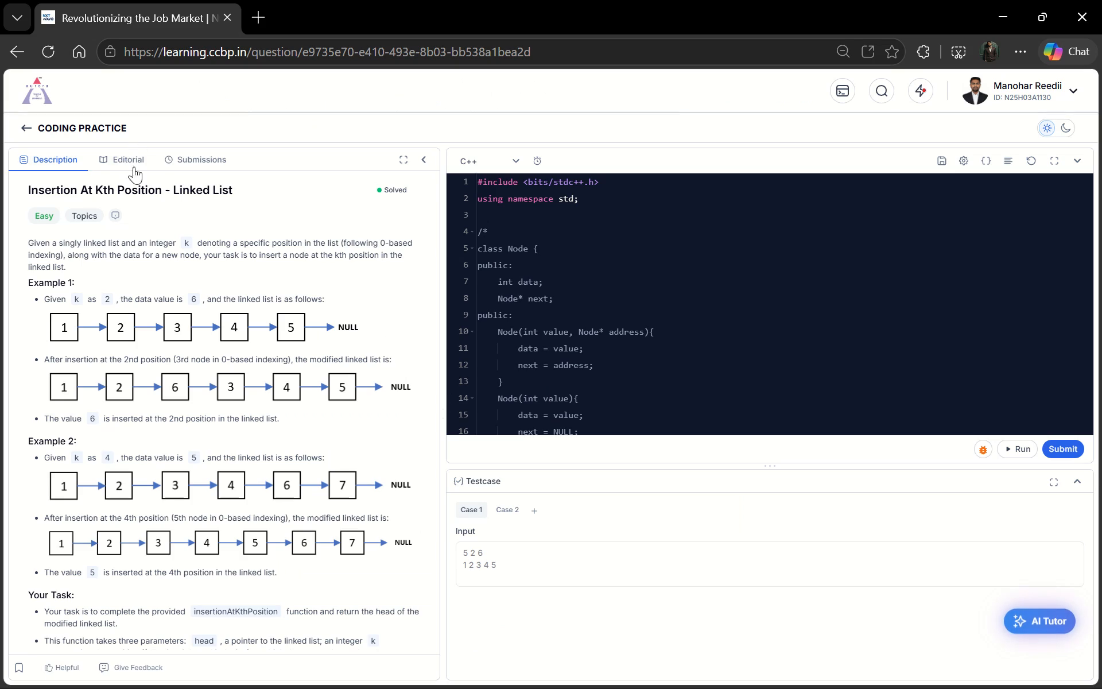
In Edge, take an area screenshot of the whole Insertion At Kth Position problem page and copy it.
right_click(302, 98)
left_click(395, 405)
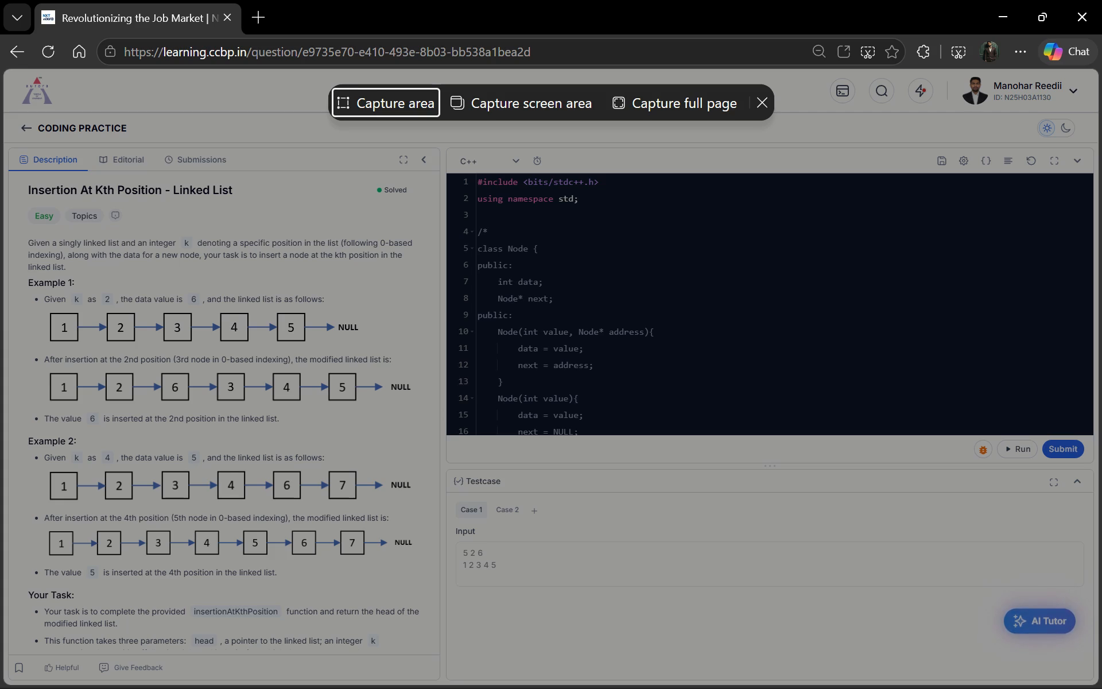
left_click_drag(6, 70, 910, 688)
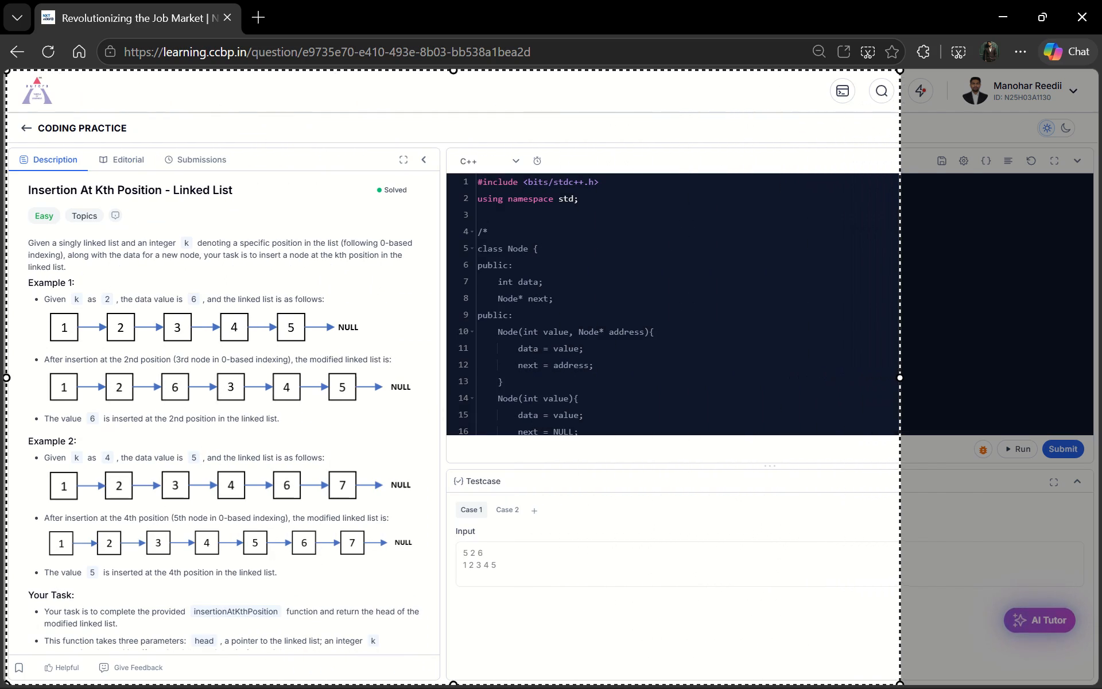
left_click_drag(910, 688, 1101, 688)
key("ctrl+c")
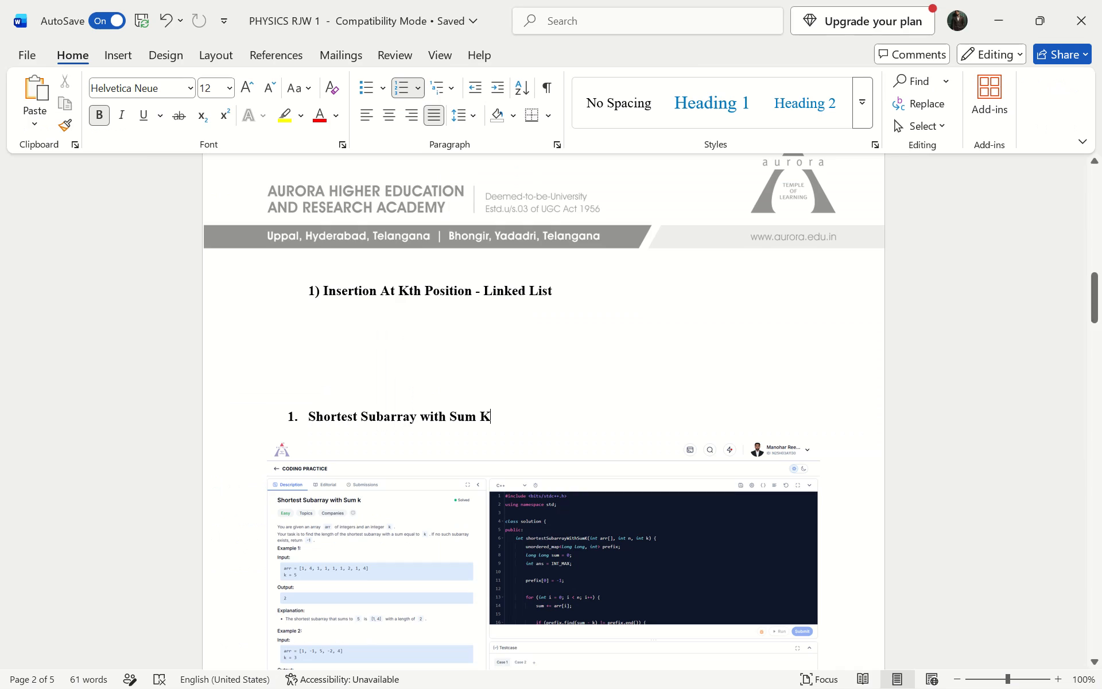
Paste the problem page screenshot under the Insertion At Kth Position heading in Word and start a new line after it.
left_click(369, 321)
key("ctrl+v")
scroll(467, 362, "down", 1)
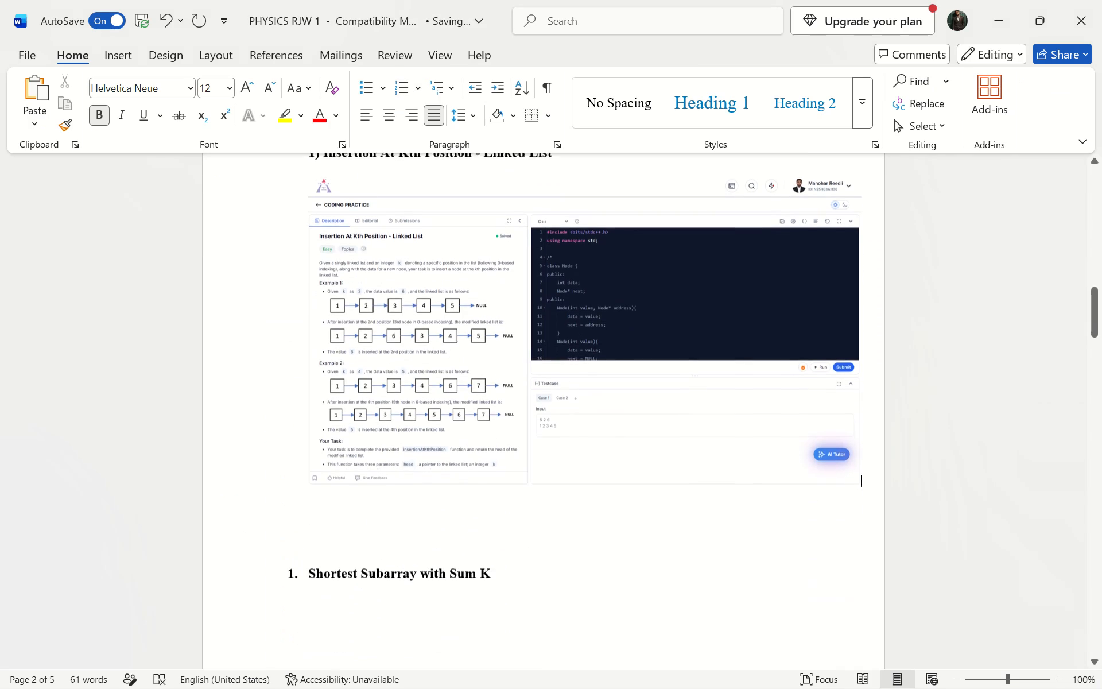
scroll(467, 362, "down", 1)
key("Return")
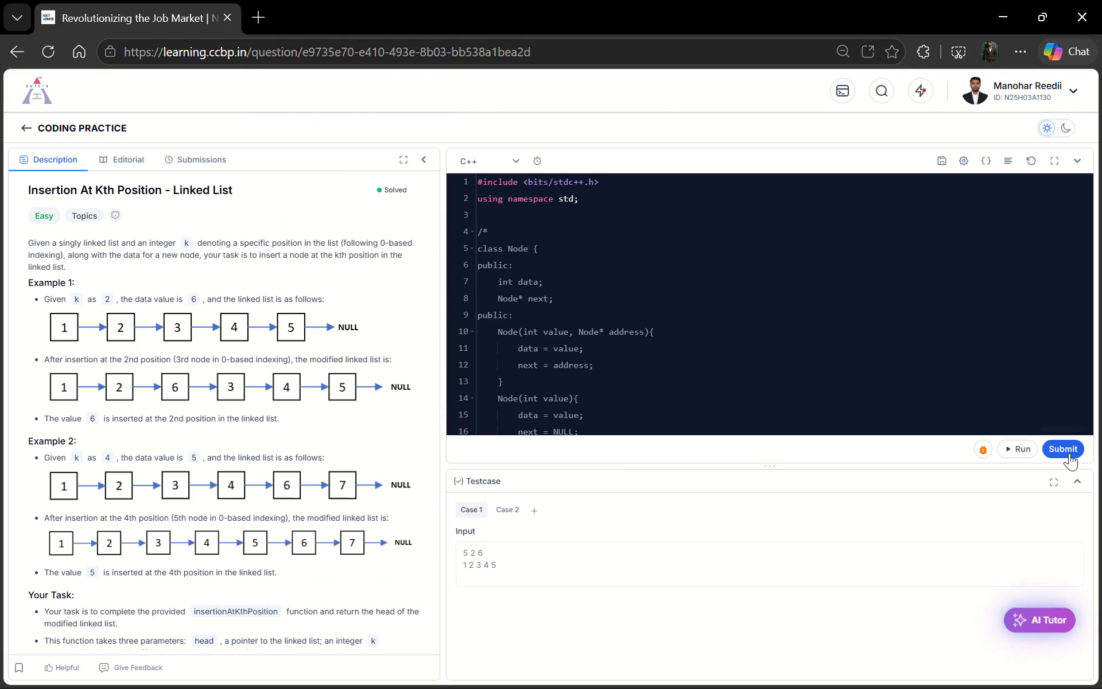
In Edge, submit the Insertion At Kth Position solution and capture an area screenshot of its submission result page.
left_click(1069, 453)
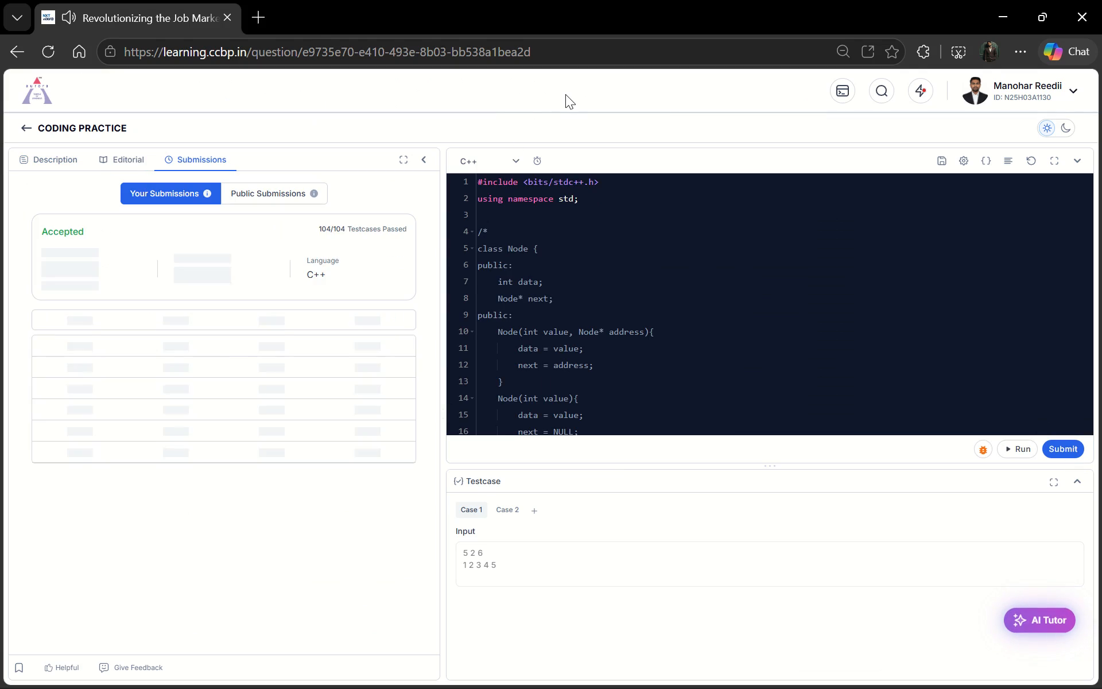
right_click(565, 94)
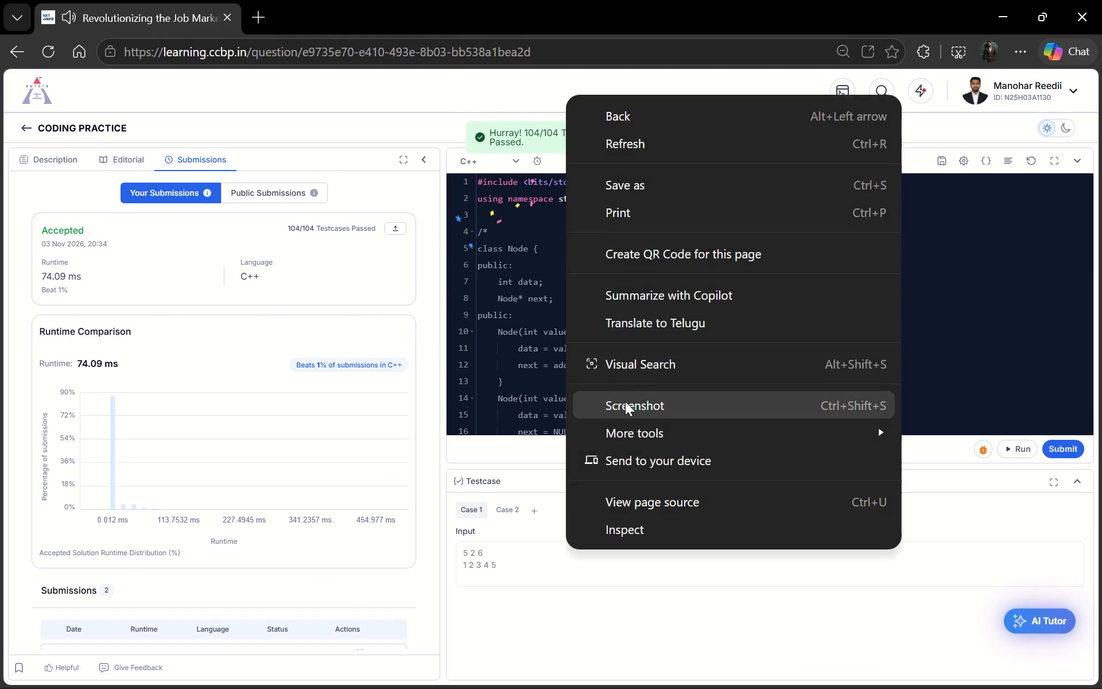
left_click(625, 401)
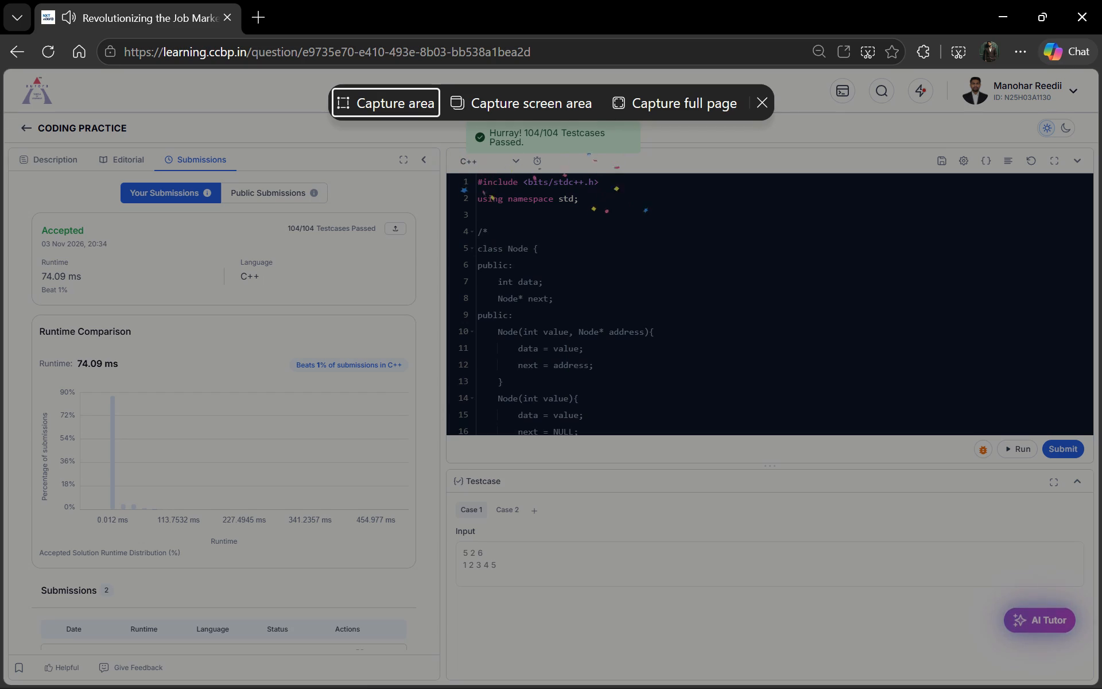
left_click_drag(6, 69, 274, 520)
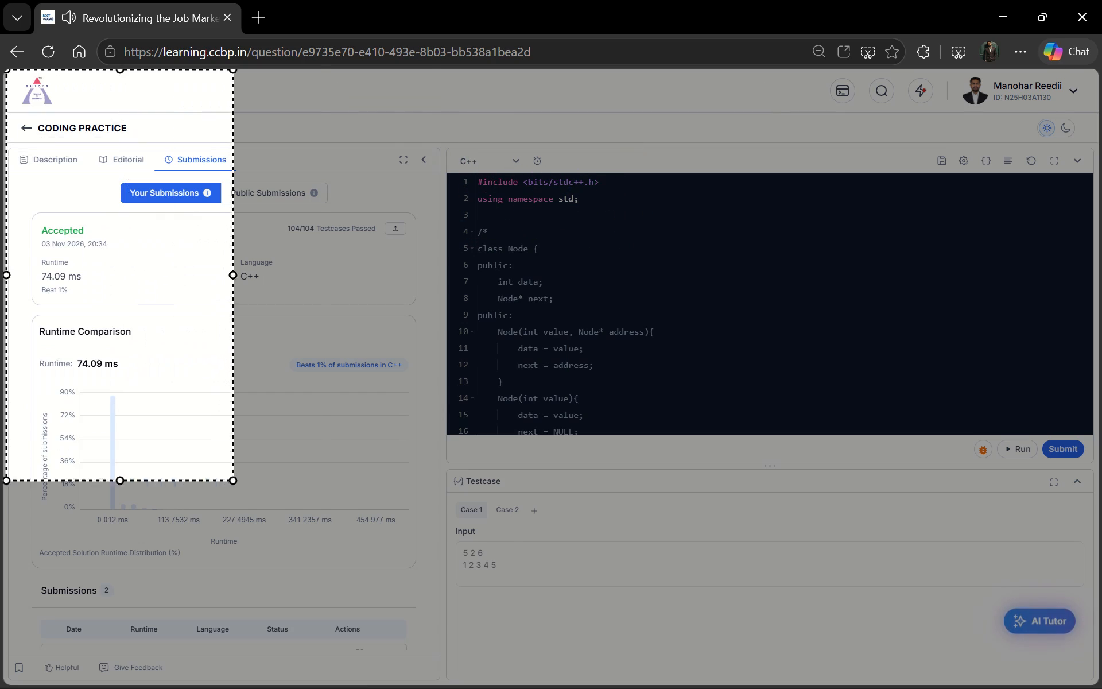
left_click_drag(274, 520, 759, 688)
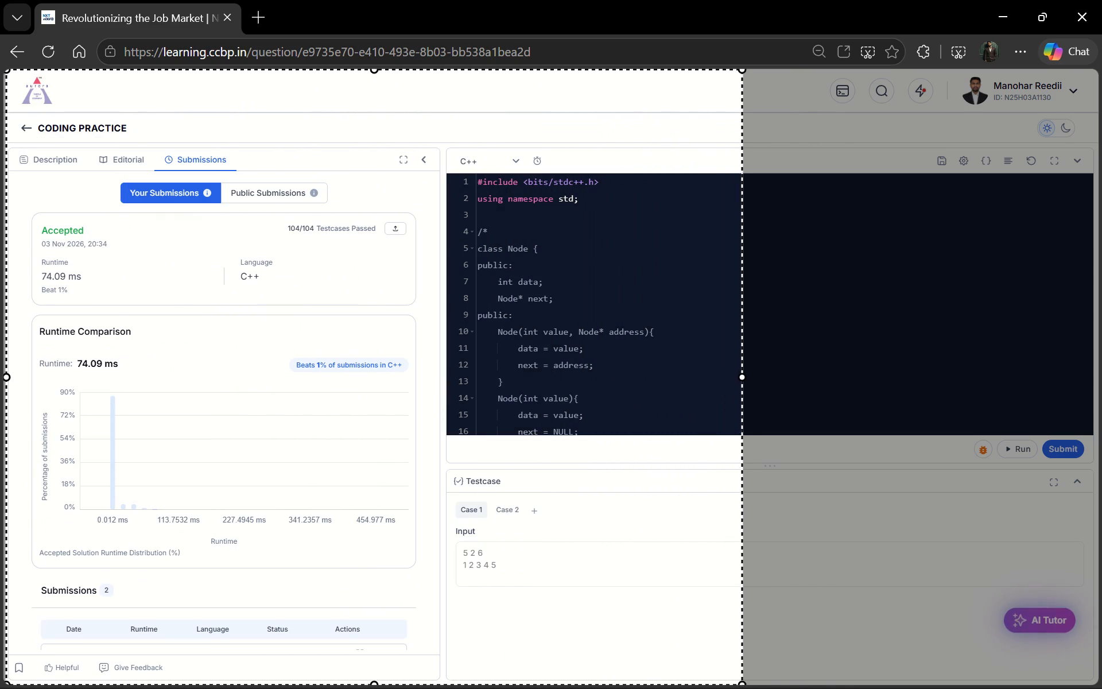
left_click_drag(759, 688, 1080, 688)
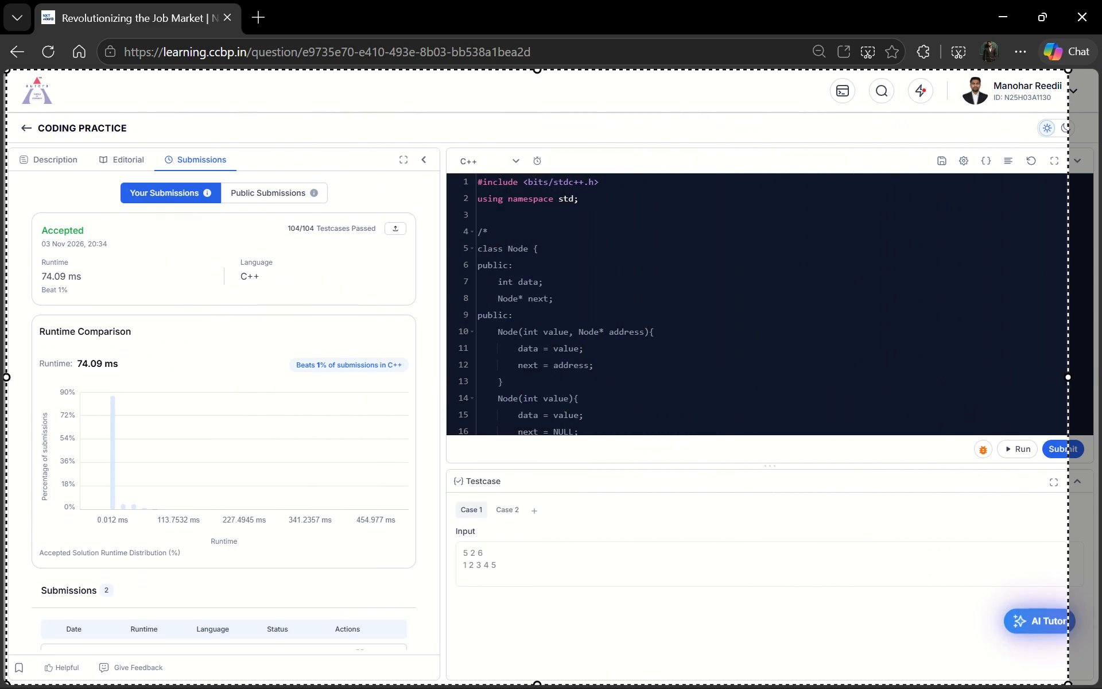
Extend the capture to the page's full width, copy it, and paste it below the Insertion At Kth Position problem screenshot in Word.
left_click_drag(1080, 688, 1101, 688)
key("ctrl+c")
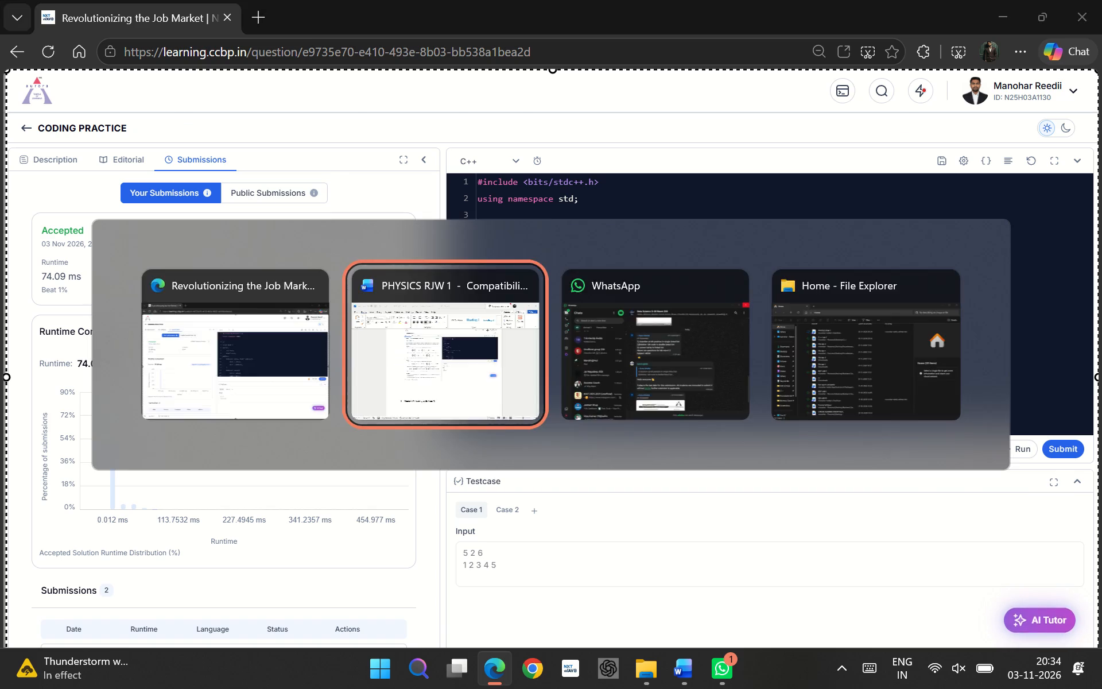
key("ctrl+v")
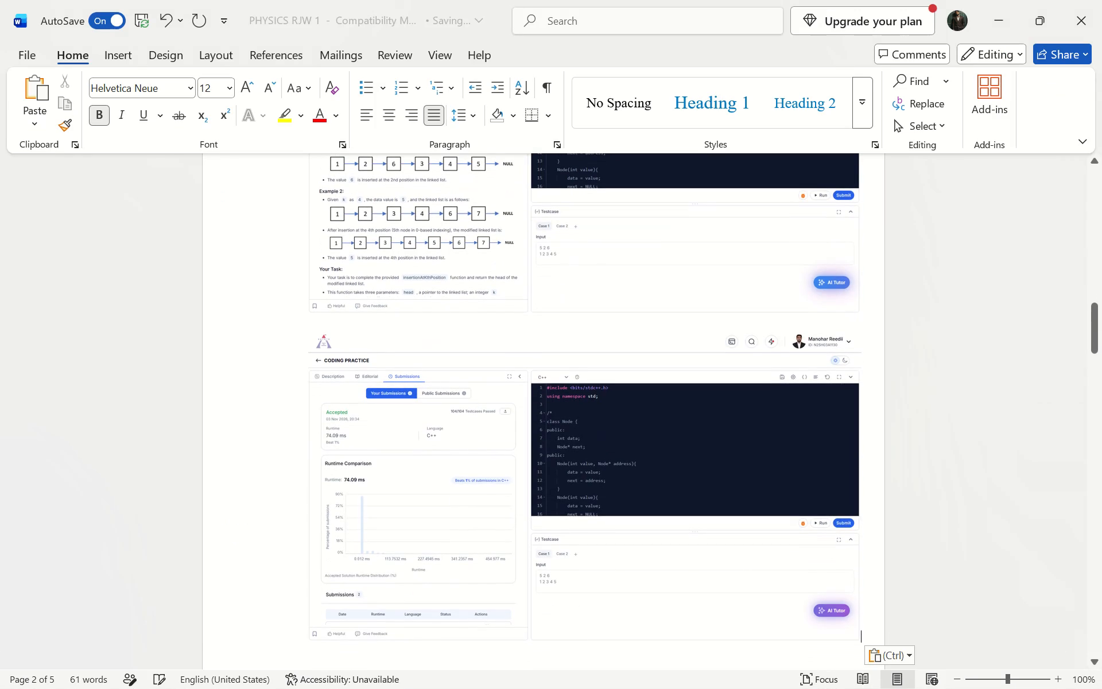
Replace the automatic number of the Shortest Subarray with Sum K heading with a manually entered "2. ".
scroll(704, 520, "down", 2)
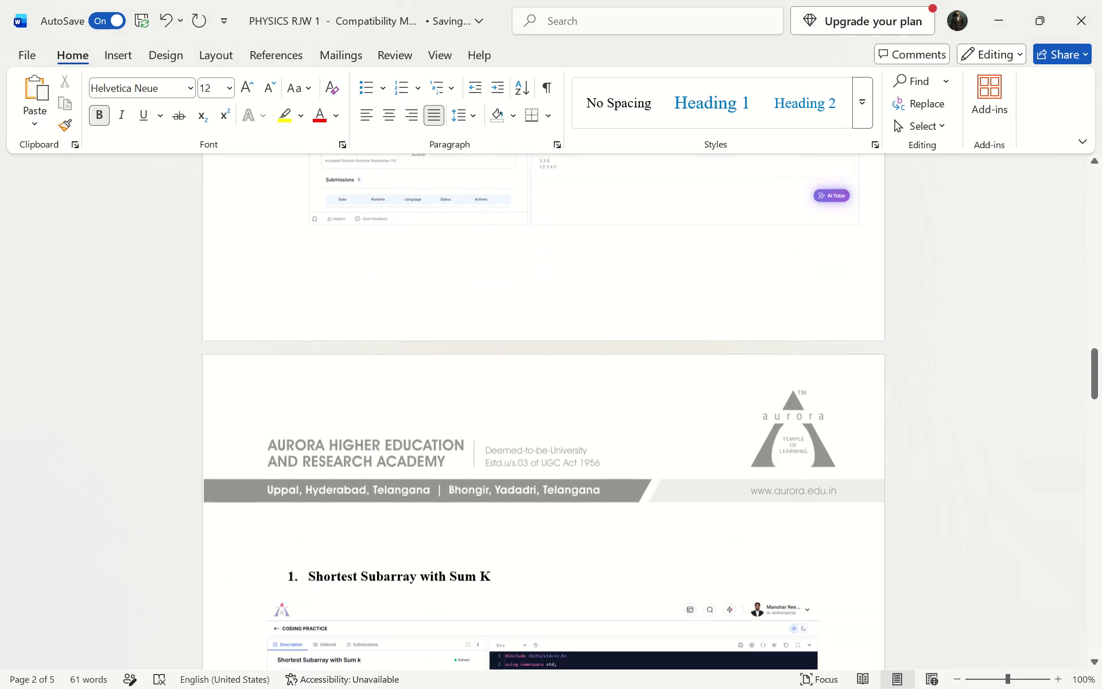
scroll(704, 520, "down", 1)
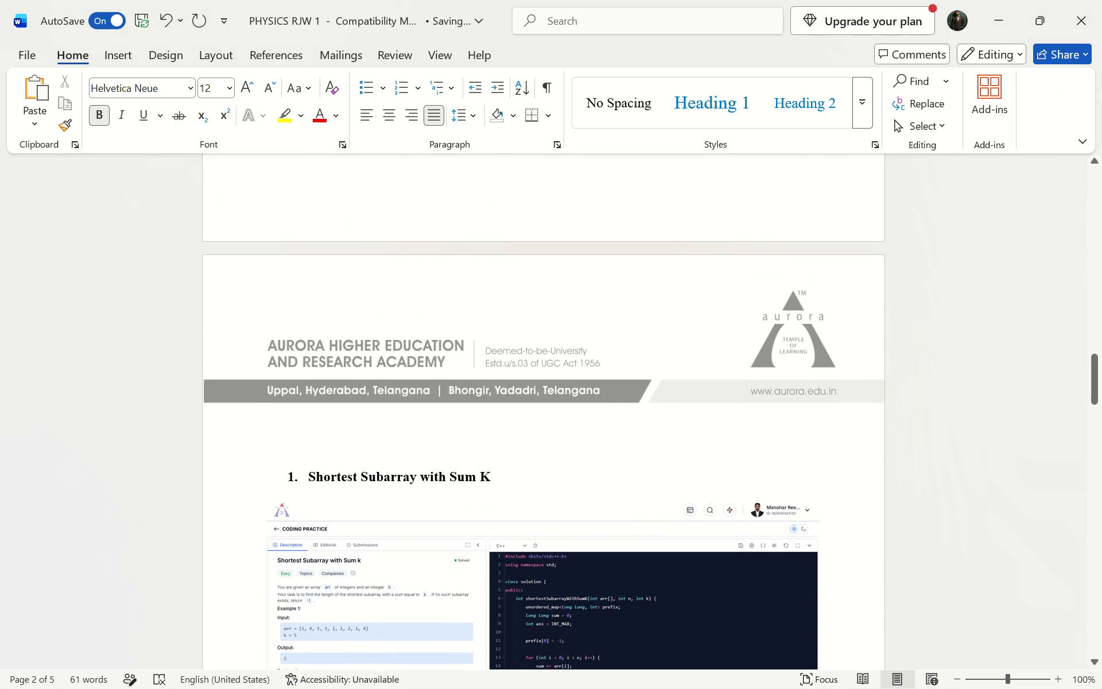
left_click(291, 474)
key("BackSpace")
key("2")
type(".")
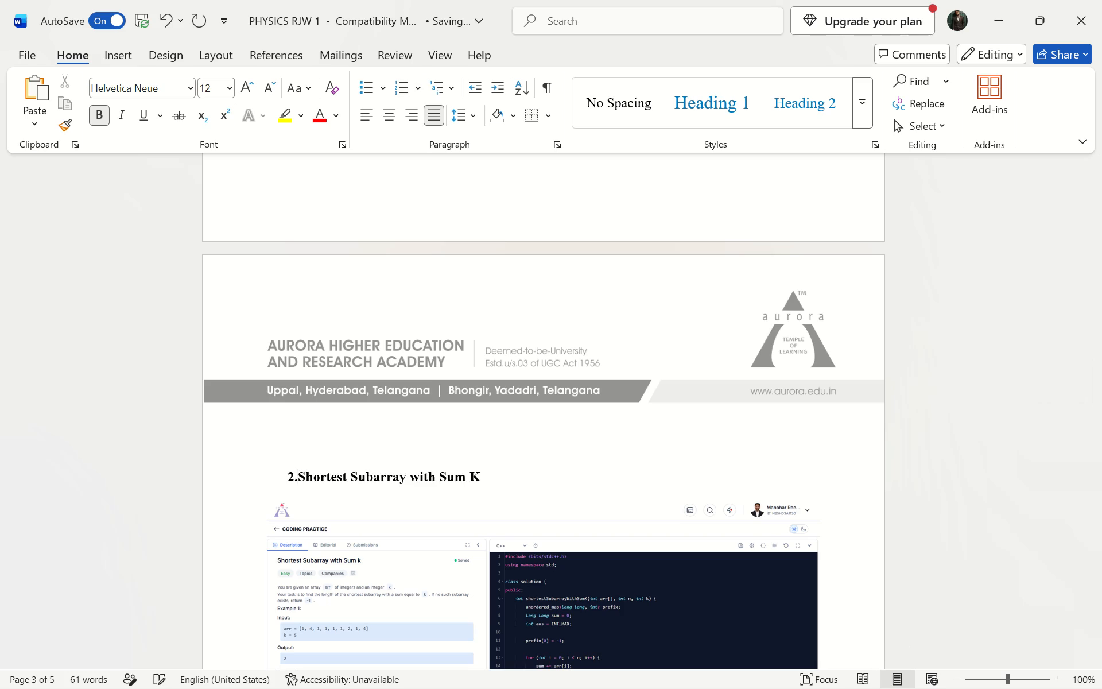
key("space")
Select the old problem page screenshot beneath the Shortest Subarray with Sum K heading.
scroll(542, 504, "down", 1)
left_click(474, 468)
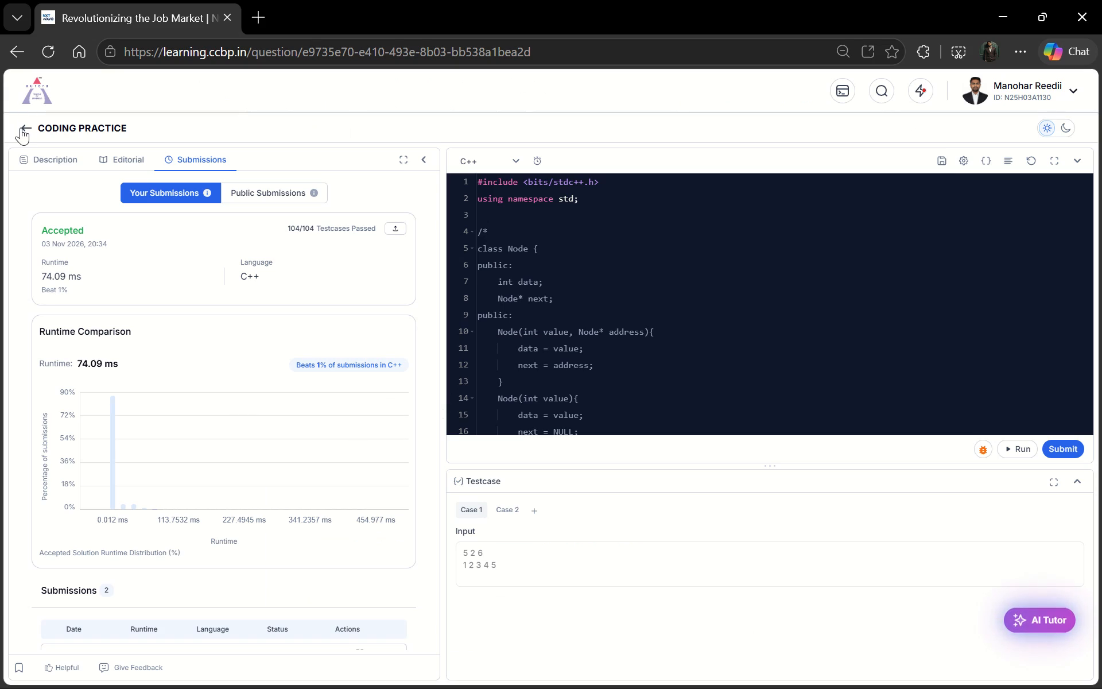
In Edge, leave the Insertion At Kth Position problem and go back to the course page.
left_click(21, 127)
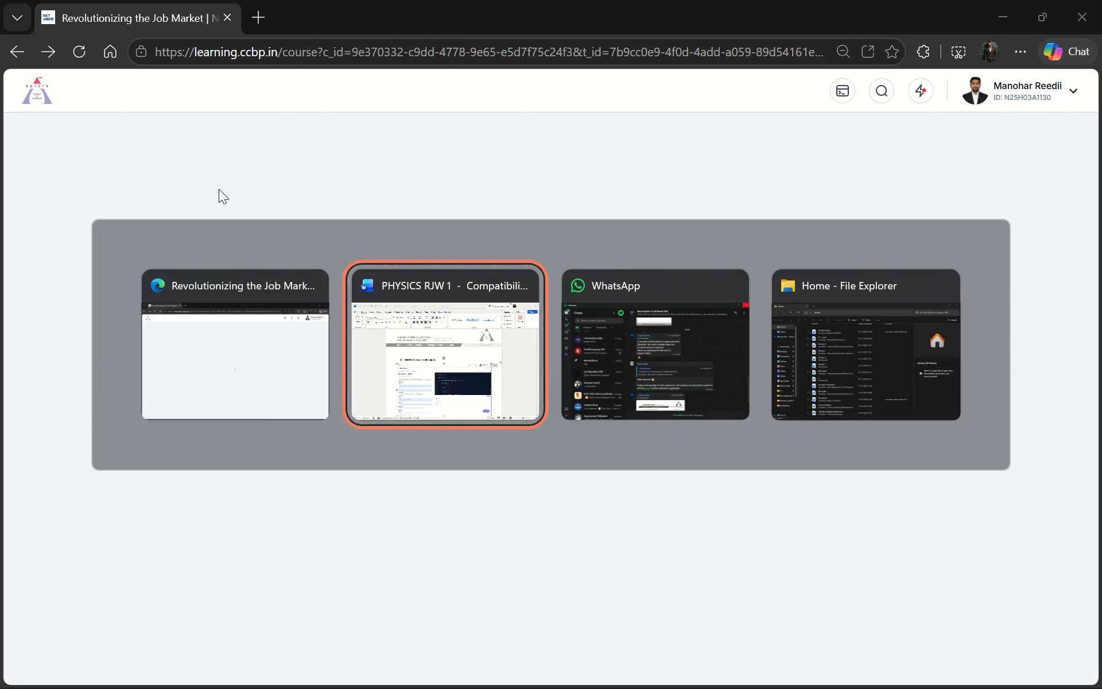
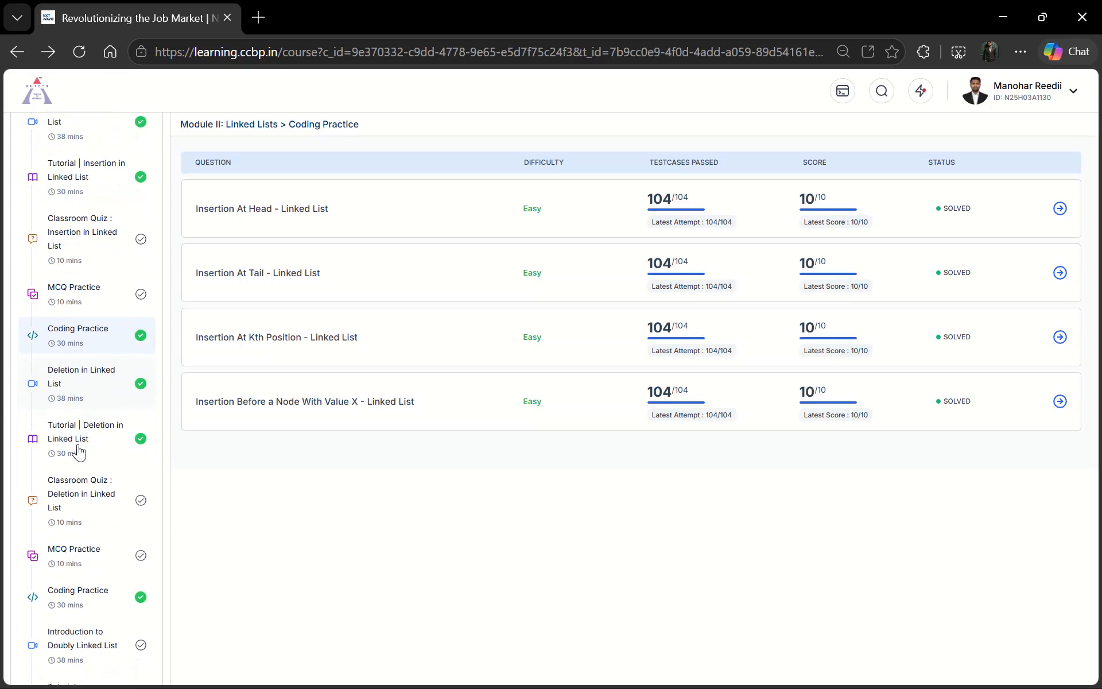
Open the Delete Kth Node of the Linked List problem from the coding practice that follows the Deletion in Linked List lessons.
left_click(82, 577)
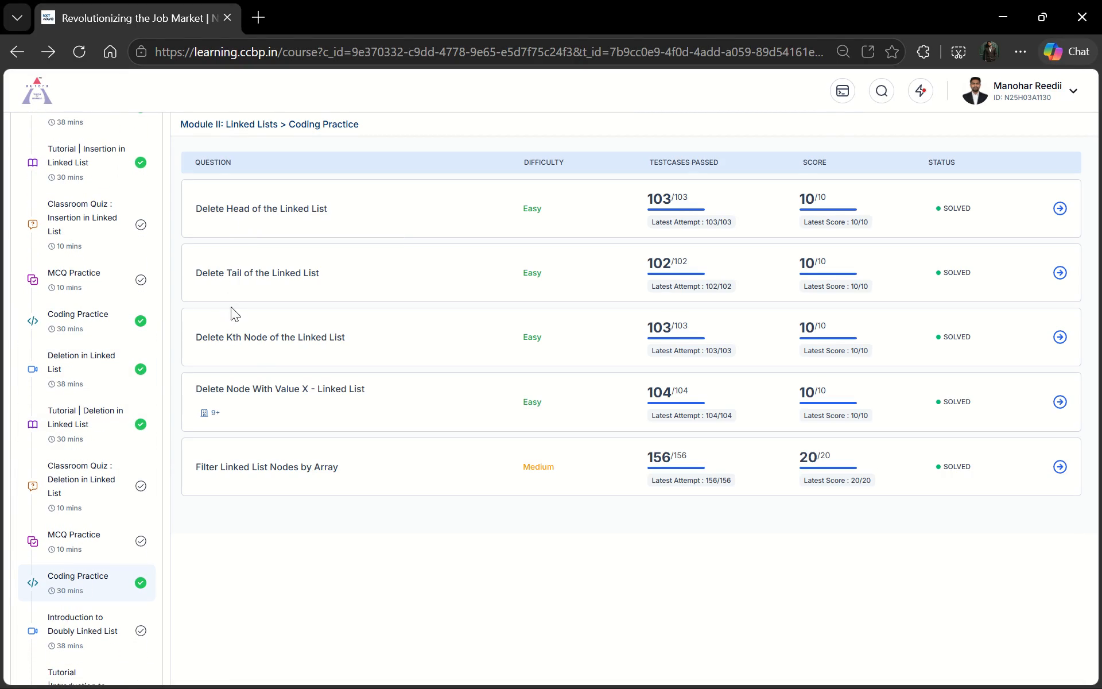
left_click(339, 338)
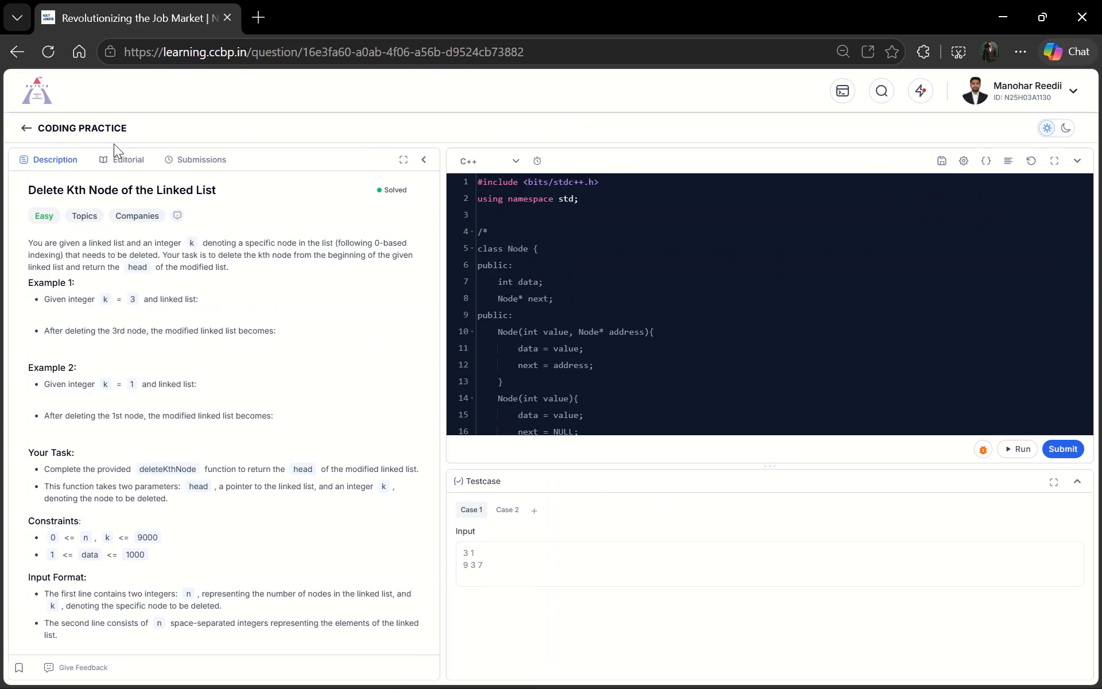
Return to the Coding Practice question list, copy the title Delete Kth Node of the Linked List, and reopen that problem.
left_click(25, 187)
left_click_drag(25, 187, 74, 193)
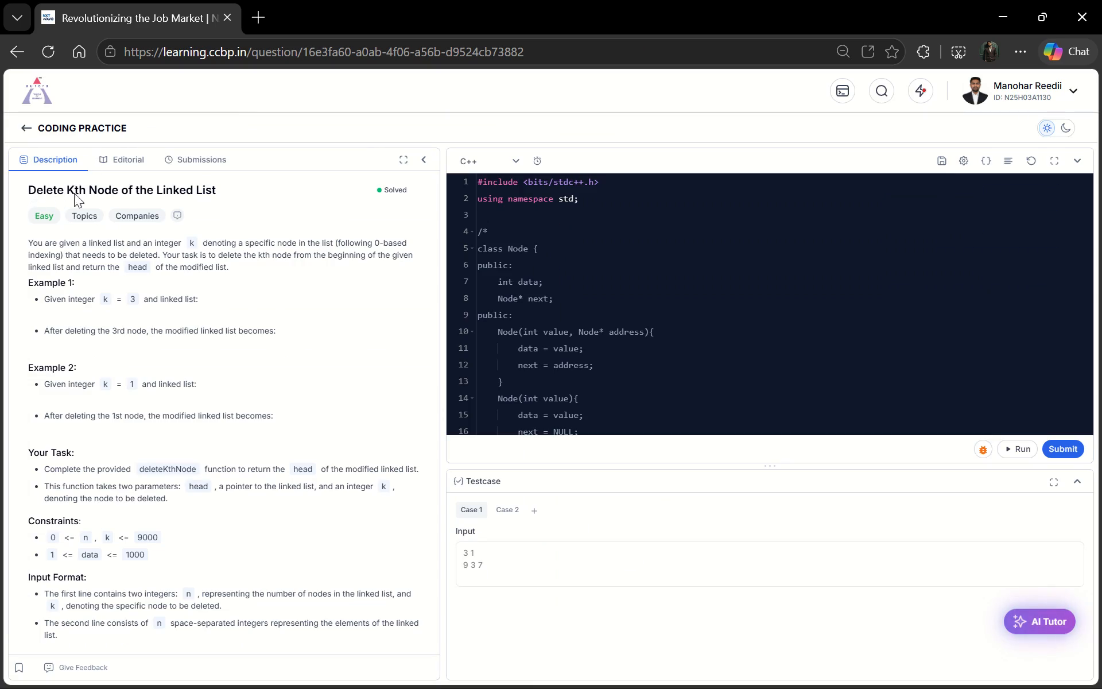
left_click_drag(74, 193, 21, 124)
left_click(21, 124)
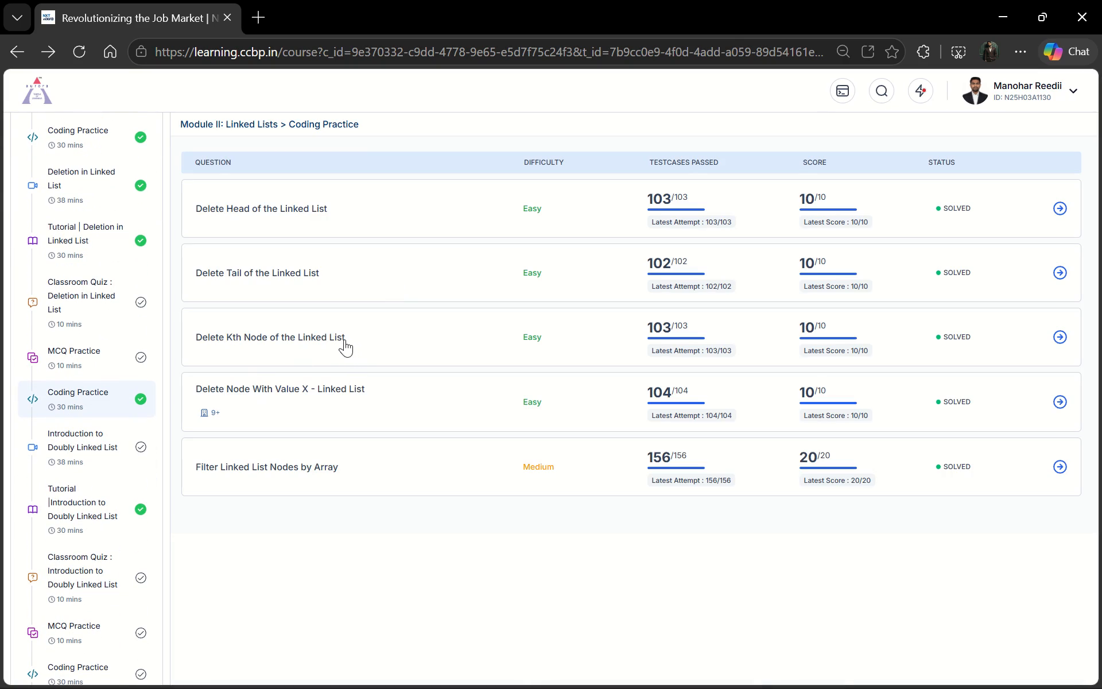
left_click_drag(344, 339, 192, 340)
key("ctrl+c")
key("ctrl+c")
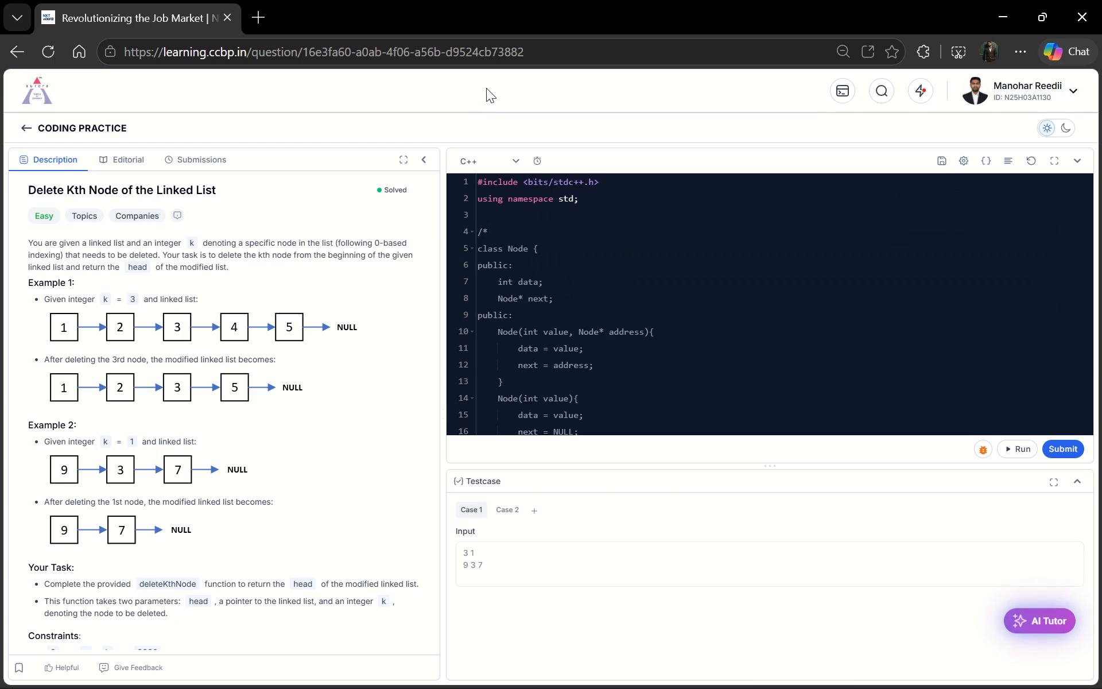
Take an area screenshot of the whole Delete Kth Node of the Linked List problem page and copy it.
right_click(486, 88)
left_click(545, 395)
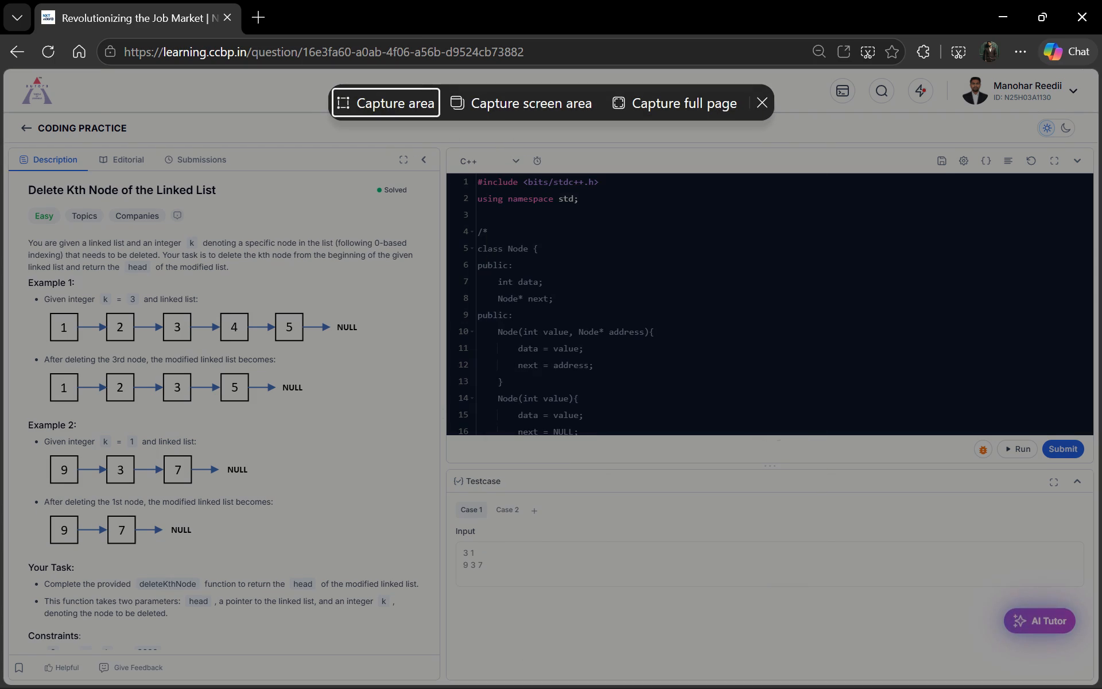
left_click_drag(5, 69, 763, 688)
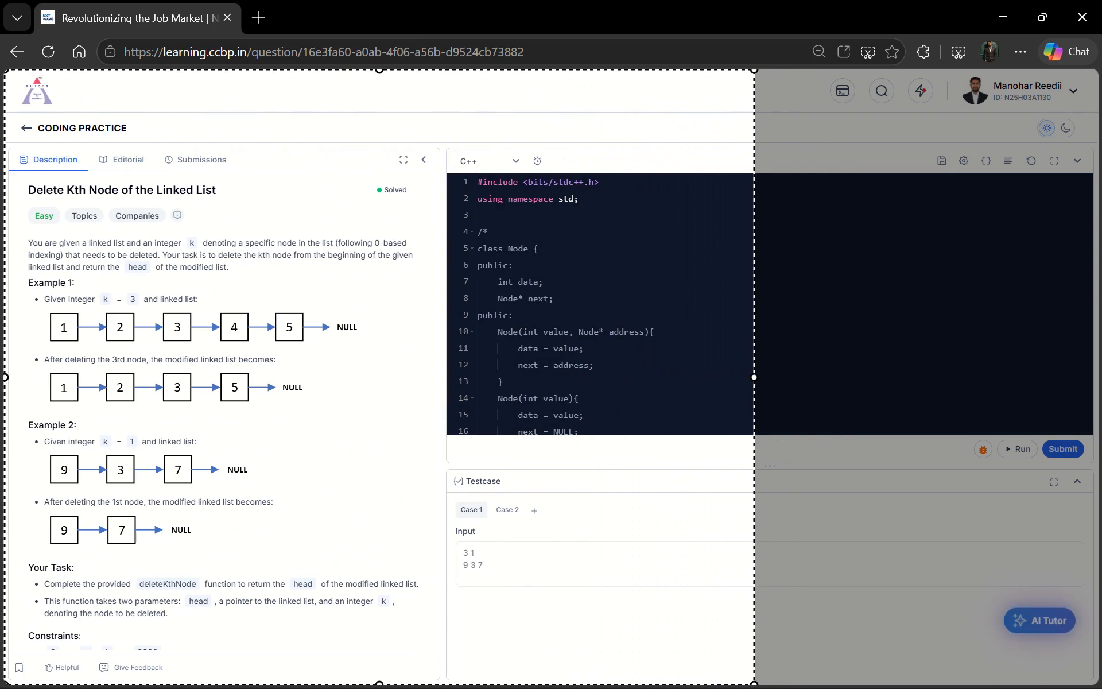
left_click_drag(763, 688, 1079, 688)
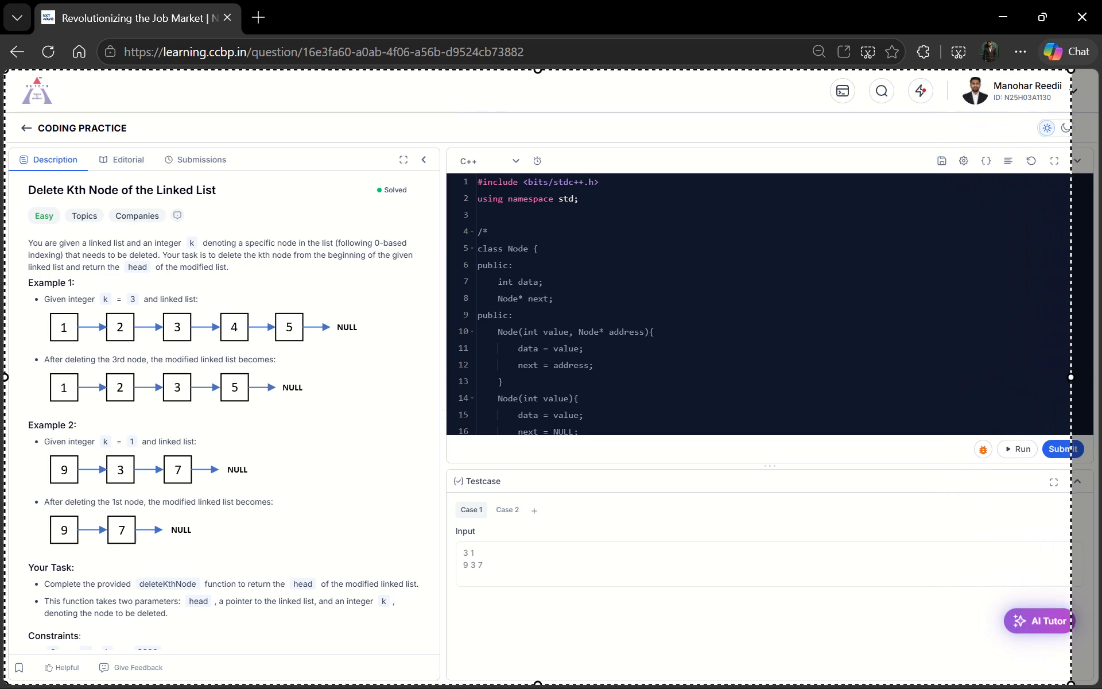
left_click_drag(1079, 688, 1101, 688)
key("ctrl+c")
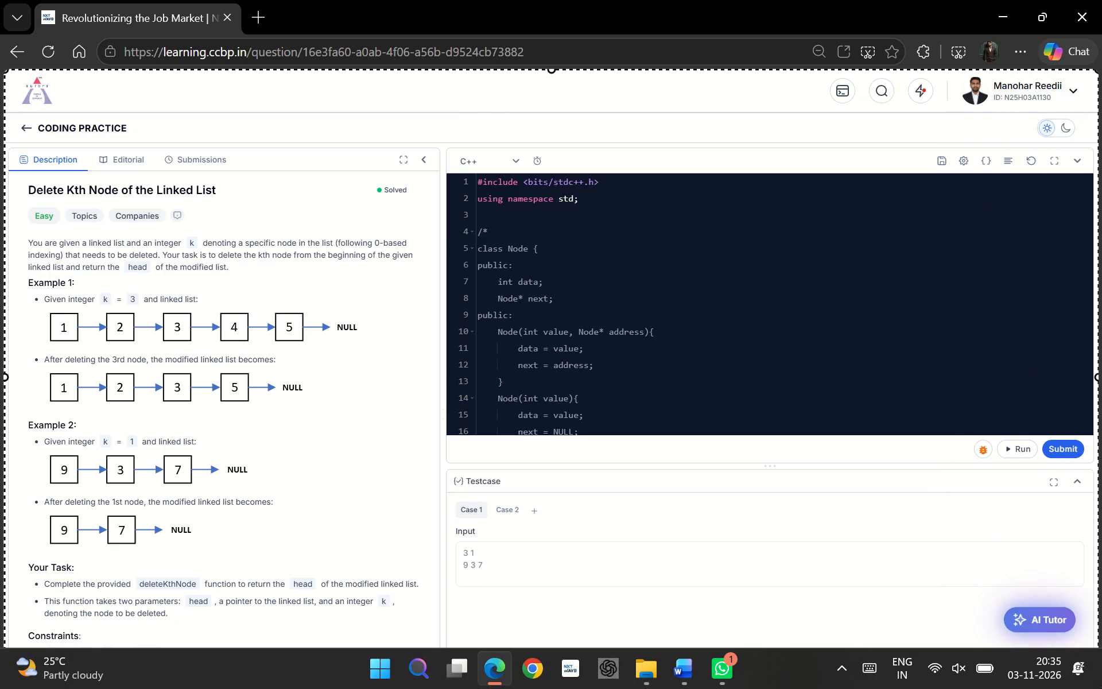
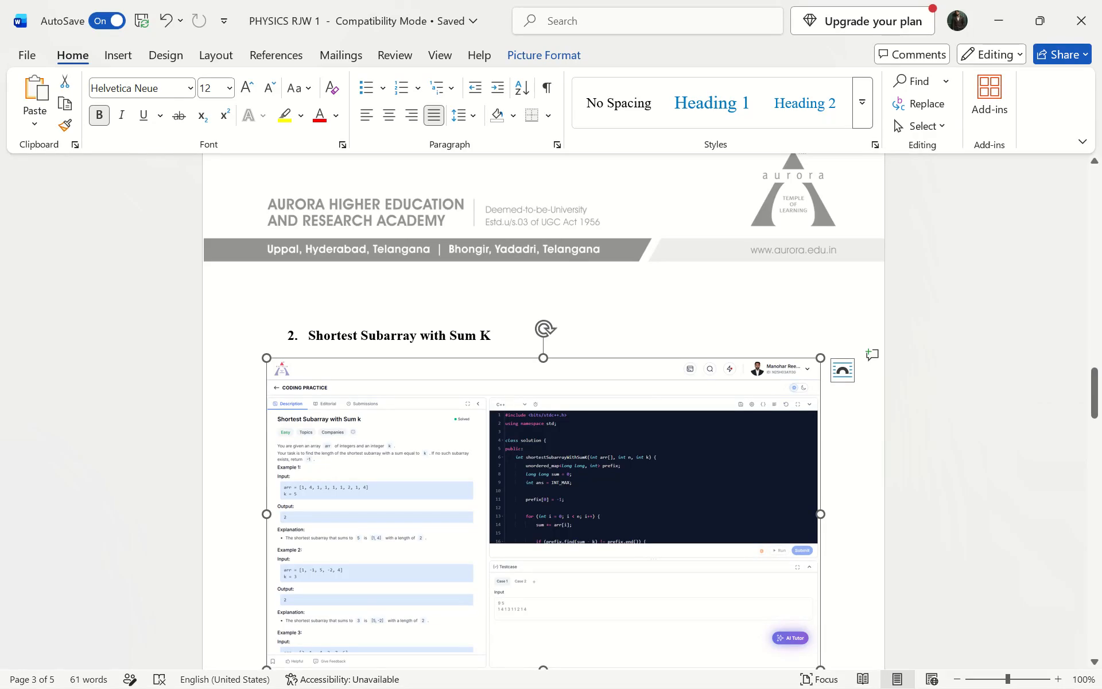
In the Word report, replace the heading Shortest Subarray with Sum K with the copied title Delete Kth Node of the Linked List.
left_click_drag(495, 341, 387, 330)
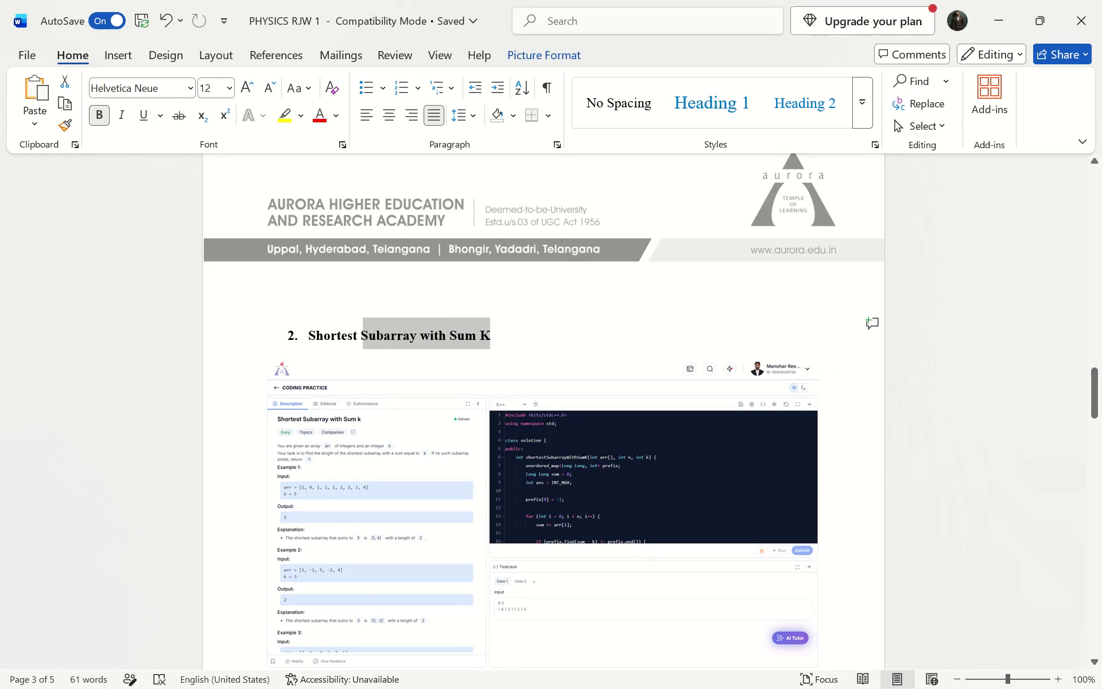
left_click_drag(387, 330, 317, 340)
key("super+v")
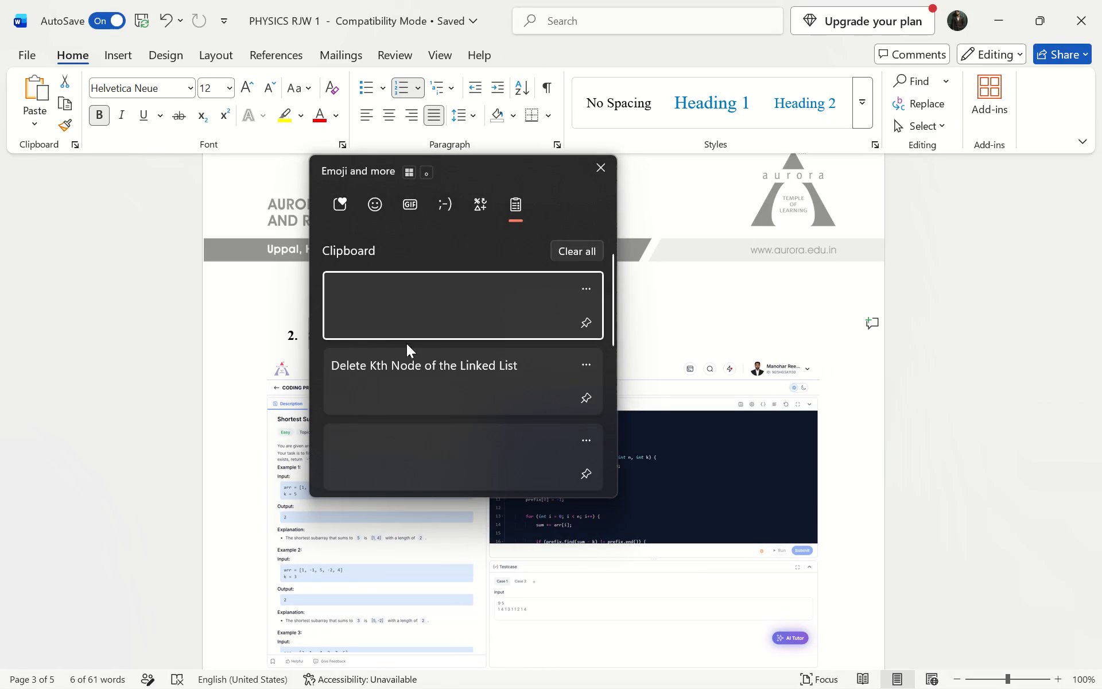
left_click(446, 372)
key("ctrl+v")
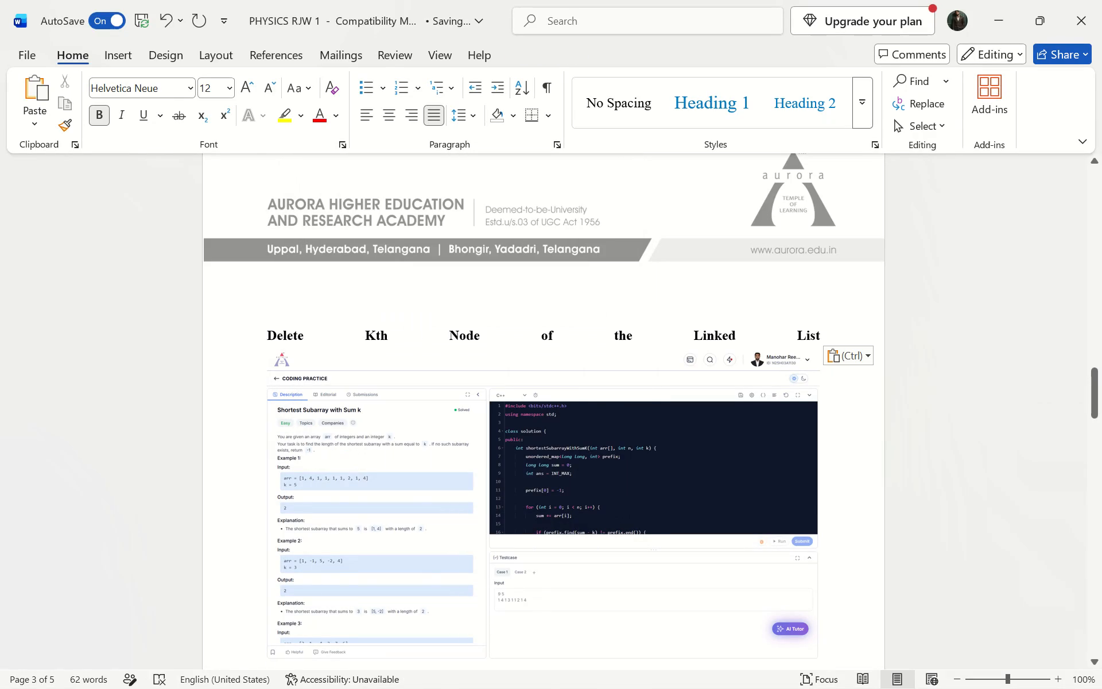
Left-align the Delete Kth Node of the Linked List heading and number it with the prefix 2).
left_click(371, 117)
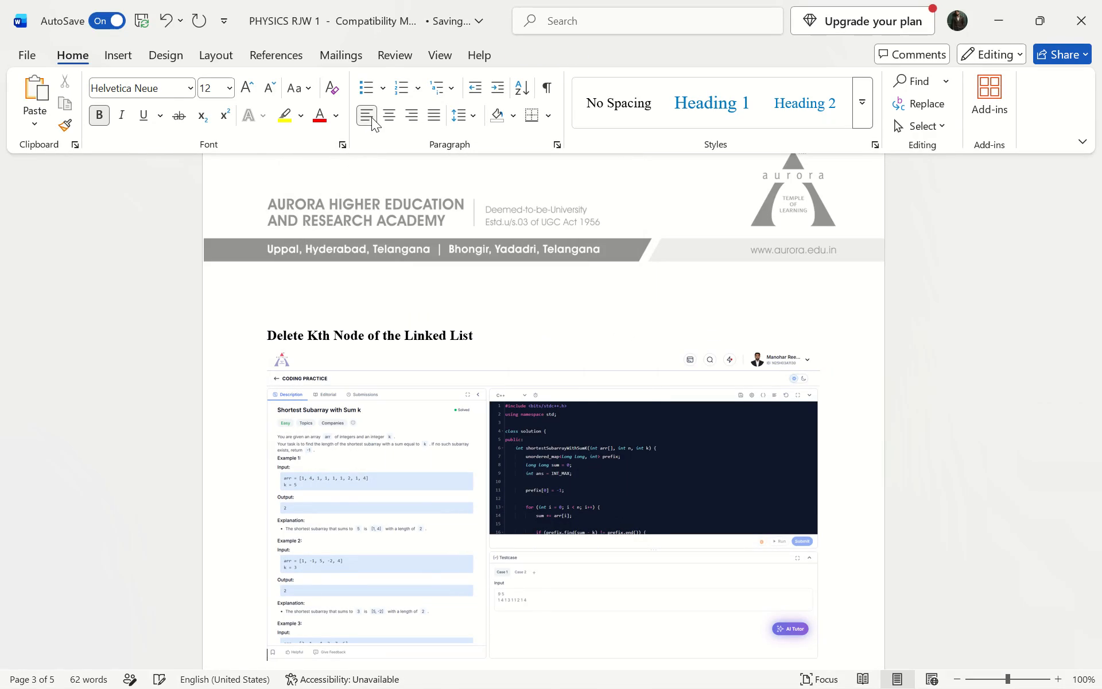
left_click(262, 332)
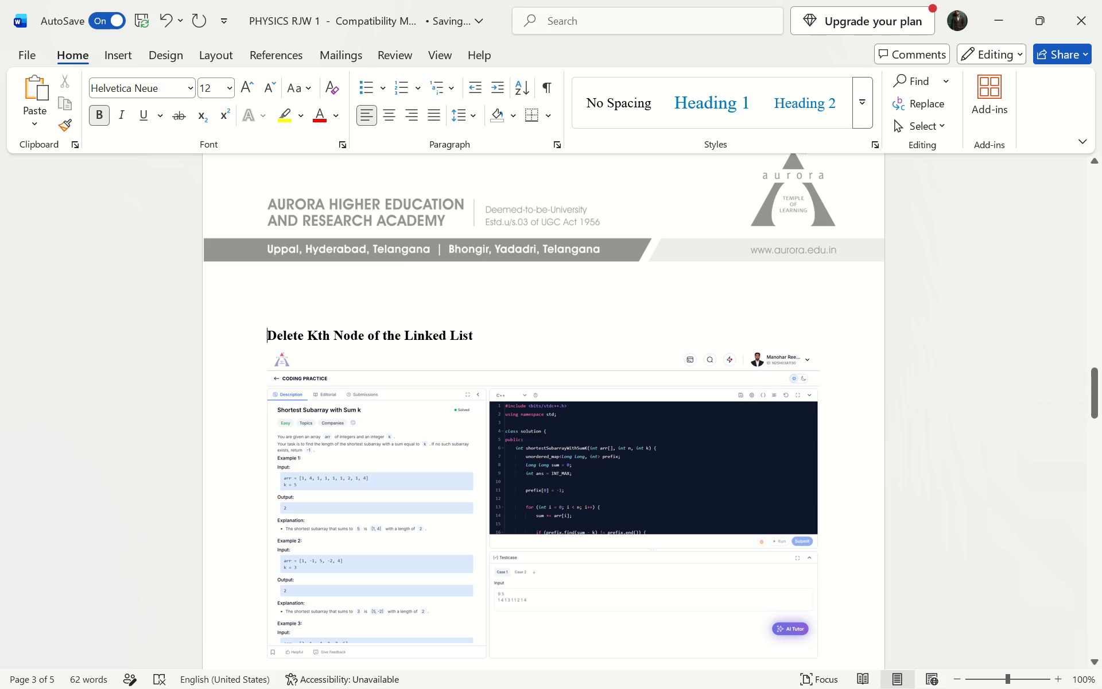
key("2")
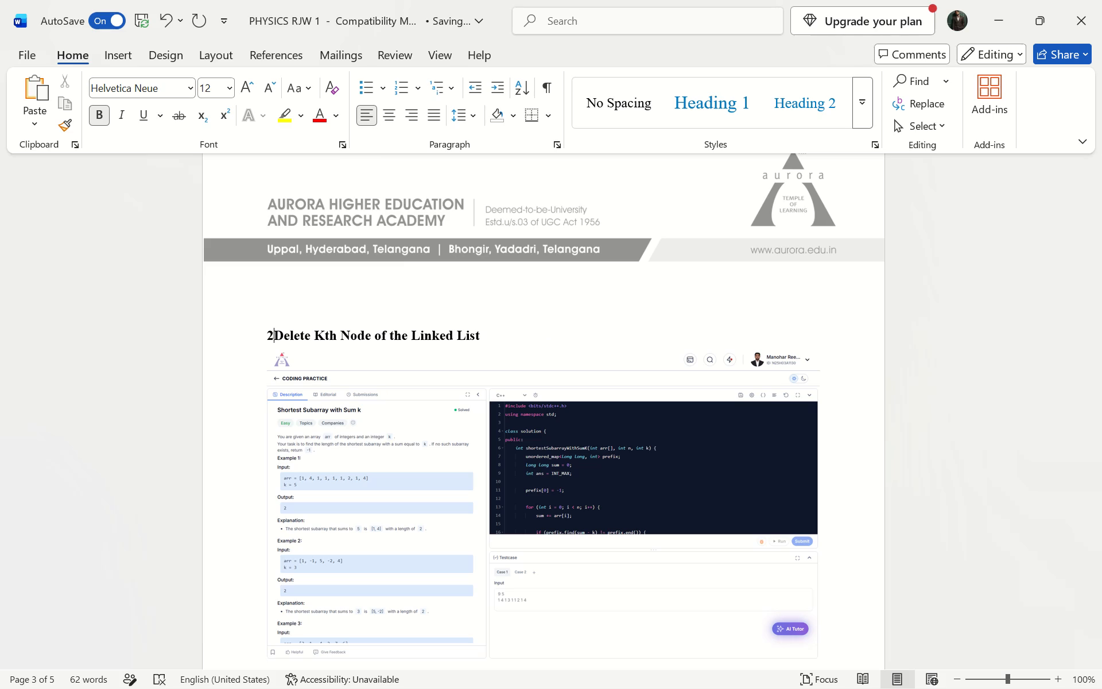
type(")")
key("space")
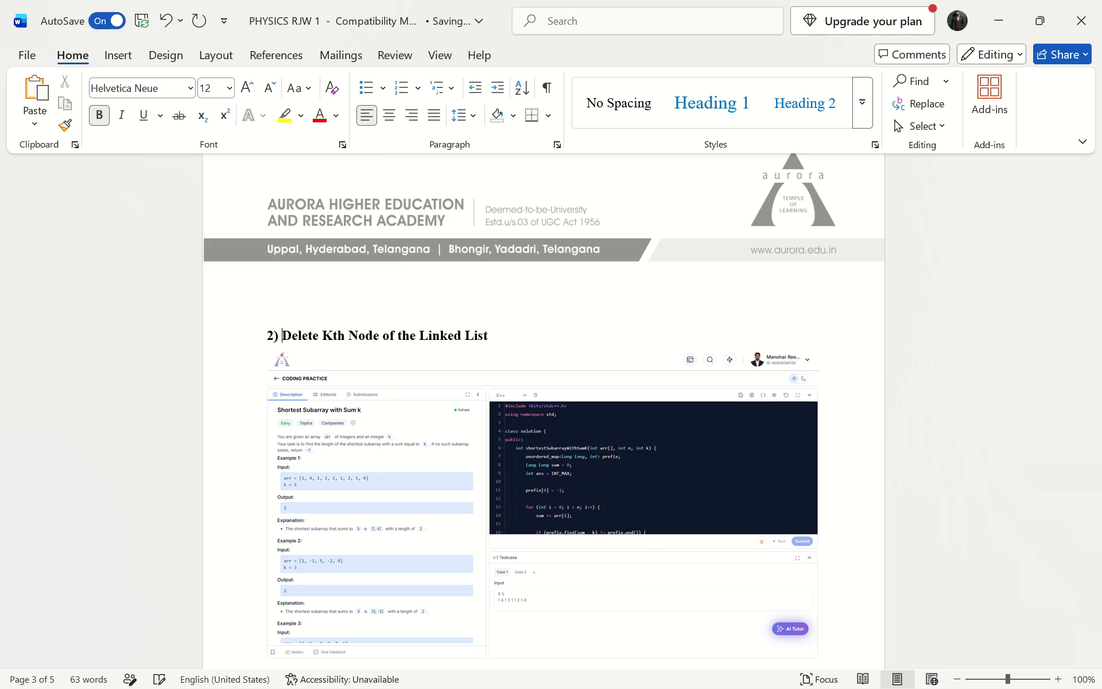
Delete the two old Shortest Subarray with Sum K screenshots beneath the Delete Kth Node of the Linked List heading.
scroll(500, 378, "up", 4)
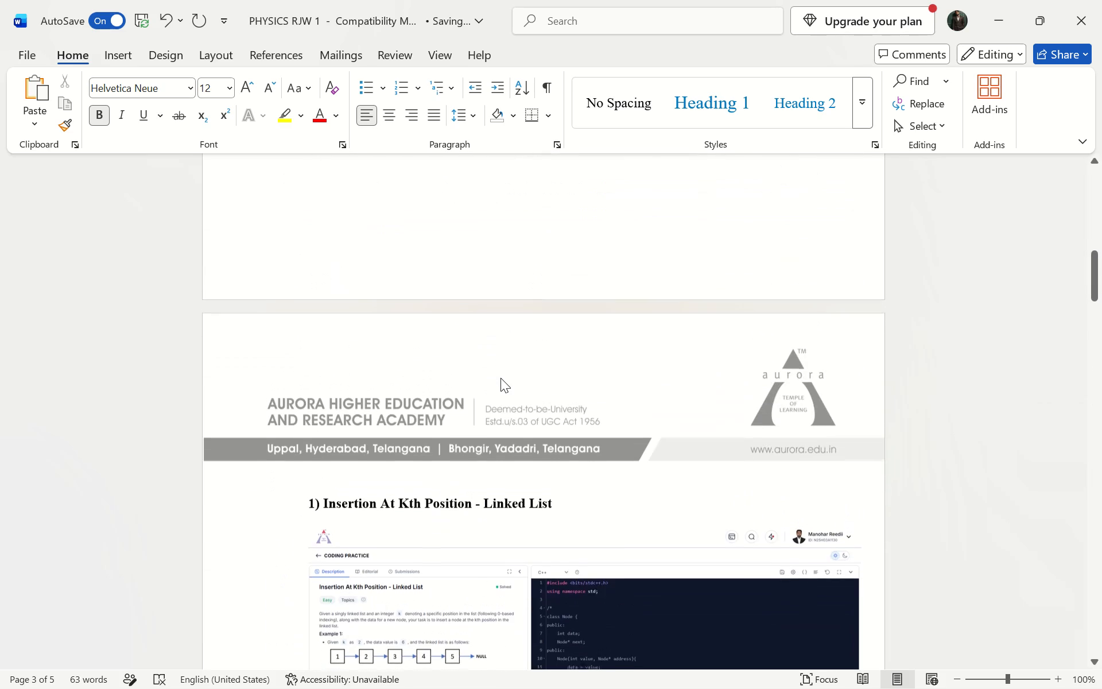
scroll(500, 378, "down", 5)
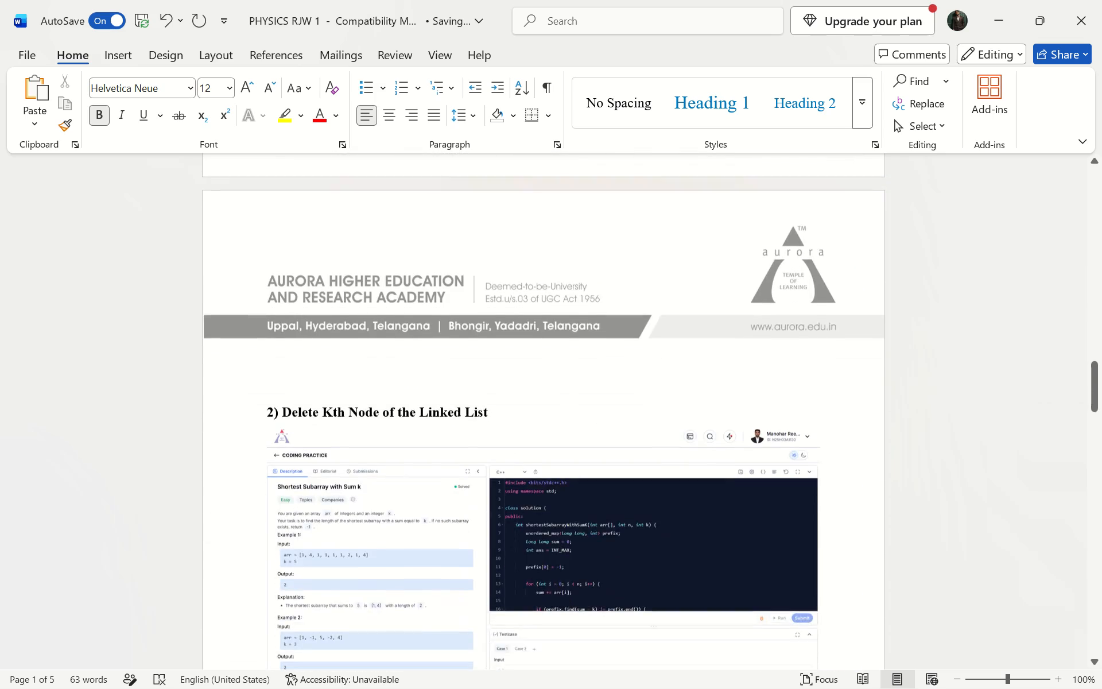
scroll(500, 378, "down", 1)
left_click(509, 475)
key("BackSpace")
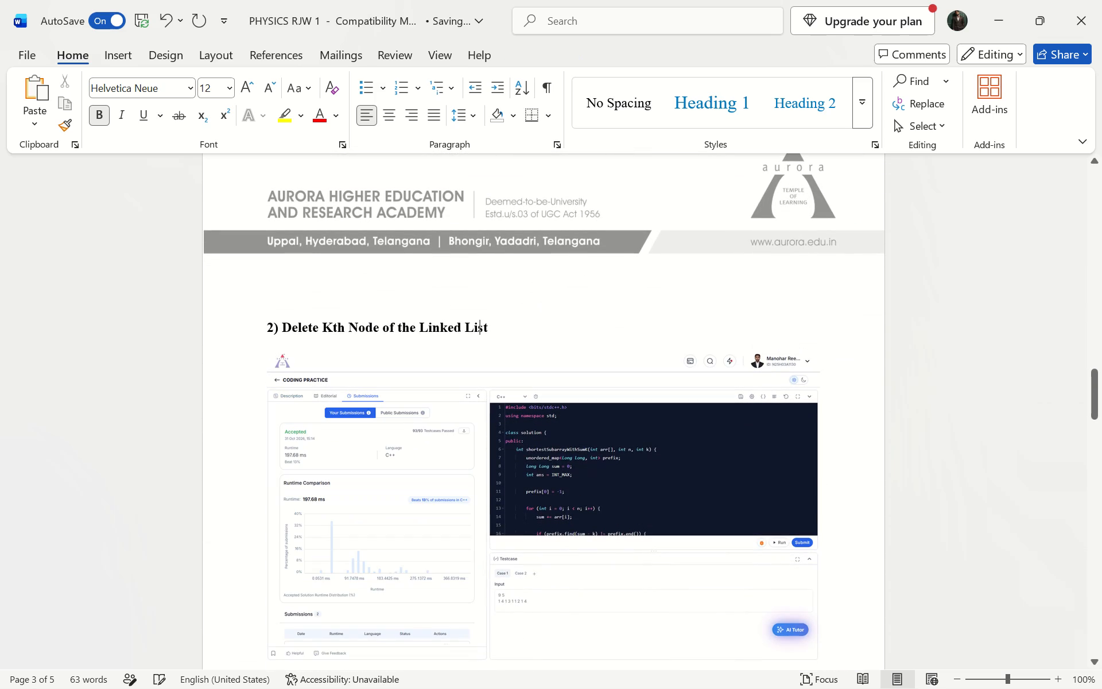
left_click(517, 491)
key("BackSpace")
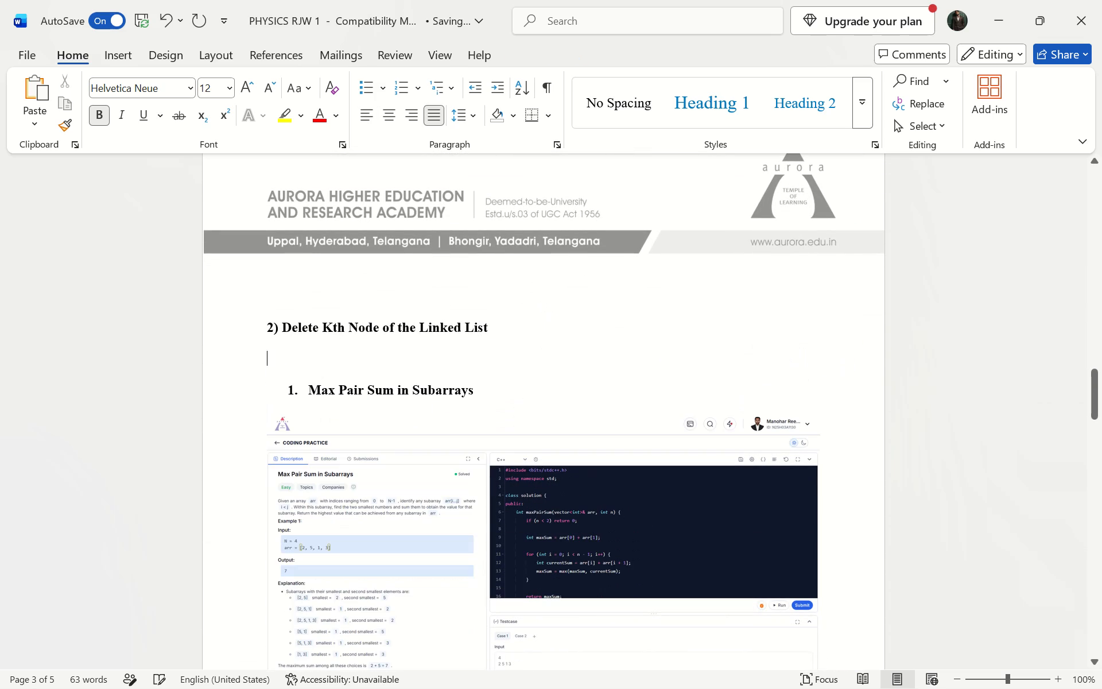
Paste the copied Delete Kth Node of the Linked List problem screenshot under its heading and add an empty line after it.
key("super+v")
left_click(416, 328)
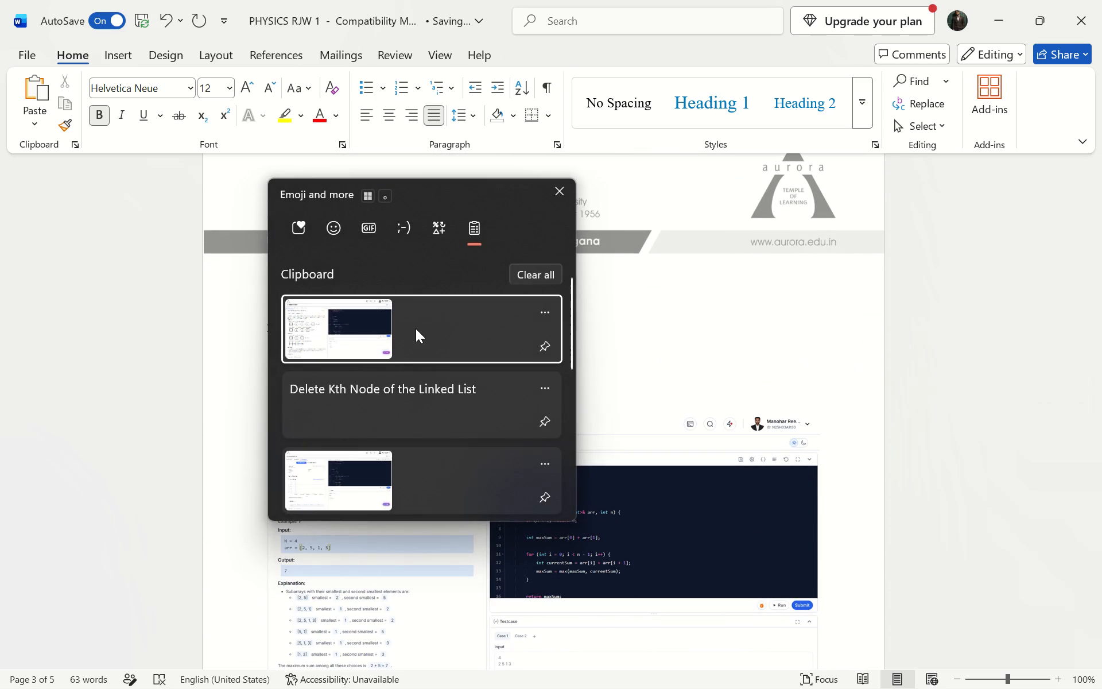
key("ctrl+v")
scroll(406, 429, "down", 1)
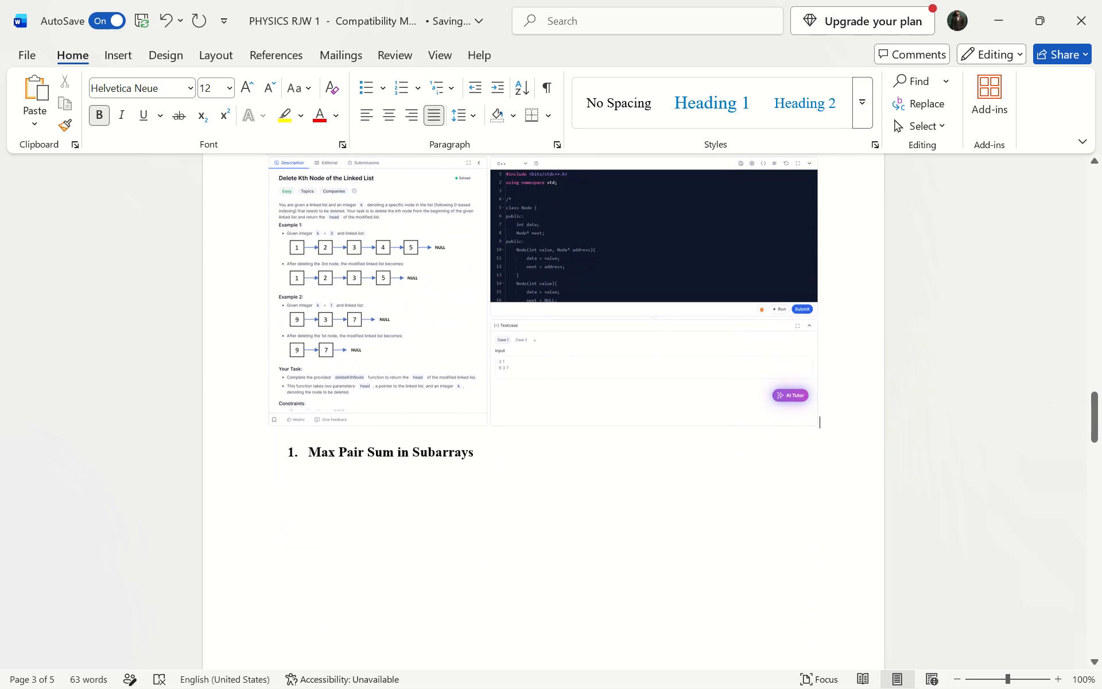
key("Return")
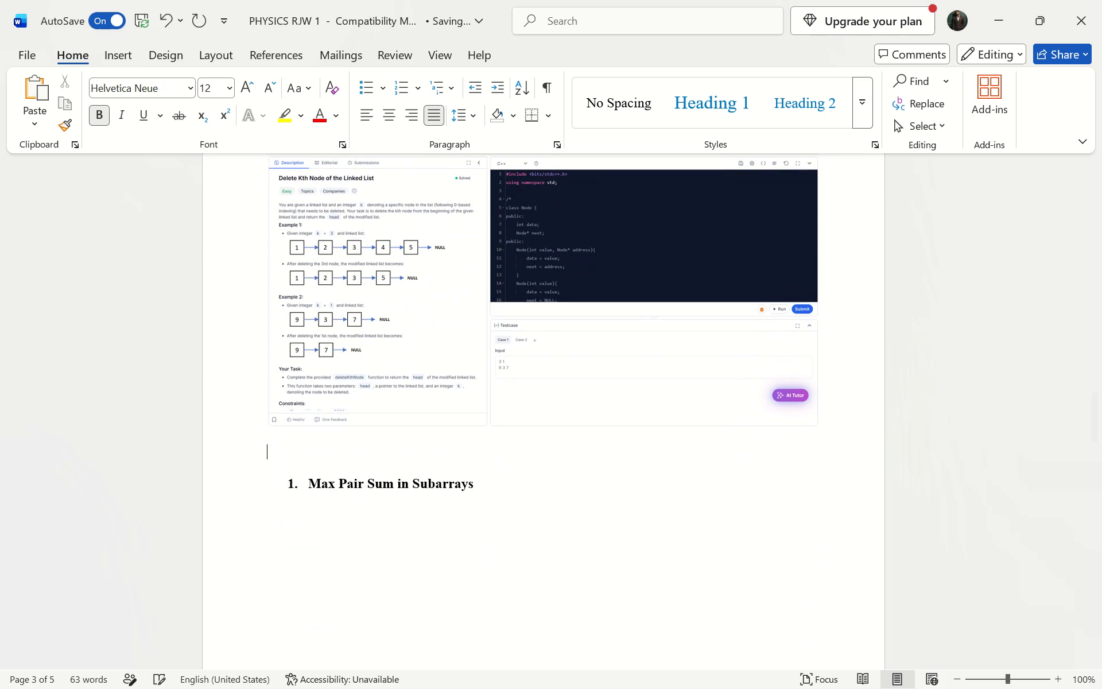
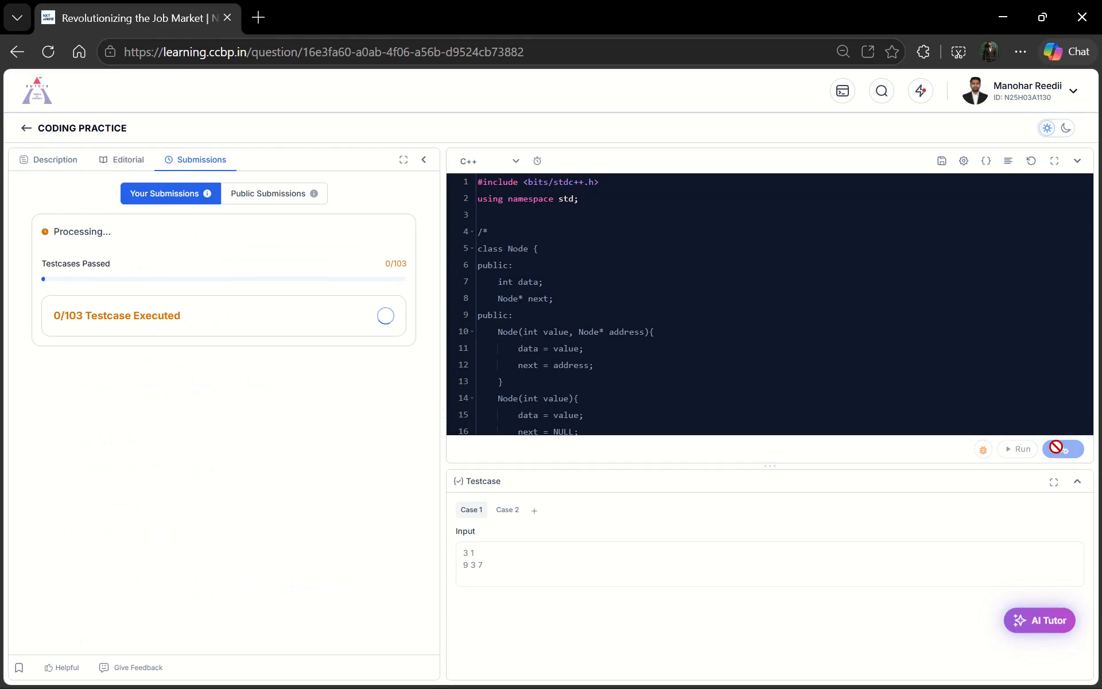
Capture the full visible page showing the accepted Delete Kth Node submission and copy it as a screenshot.
right_click(428, 87)
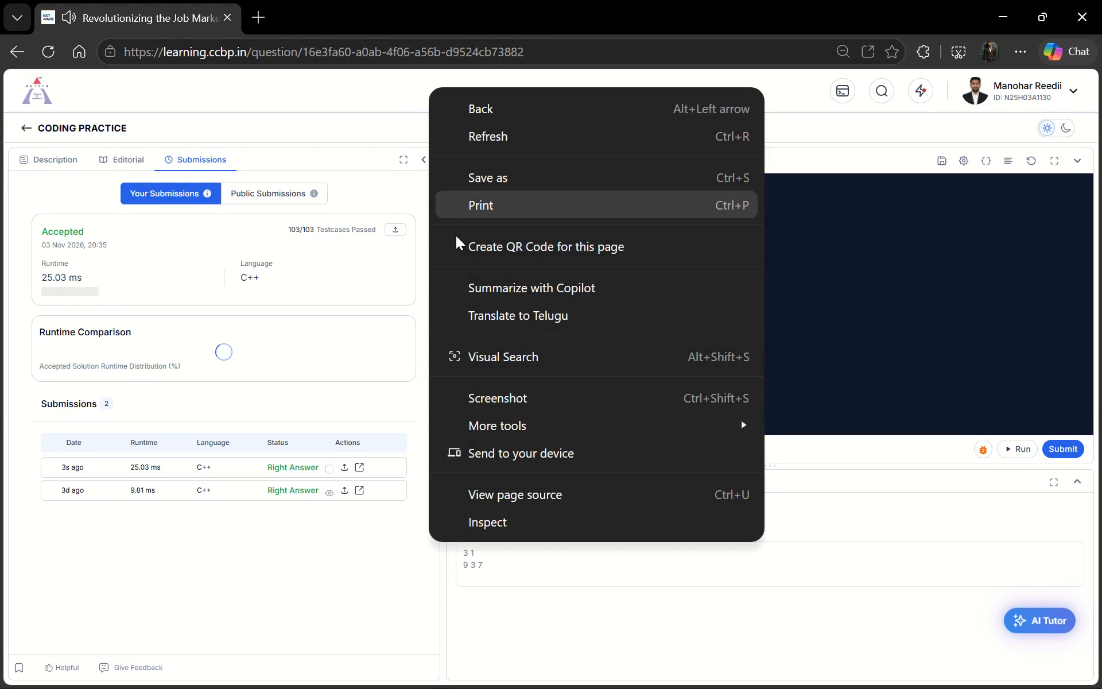
left_click(502, 404)
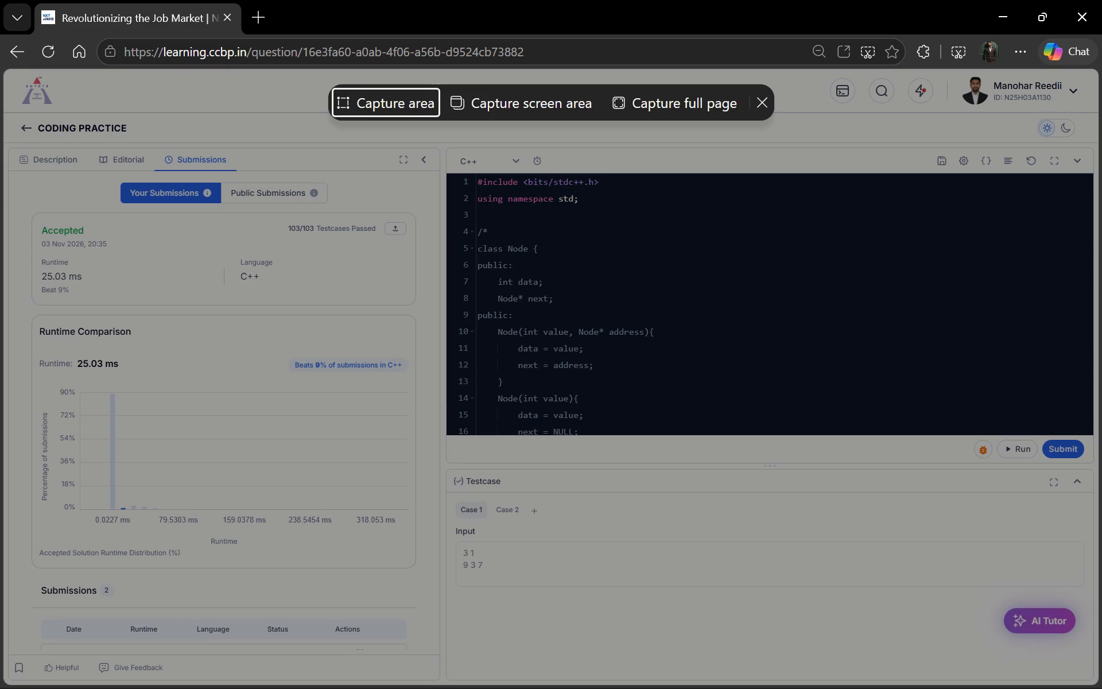
left_click_drag(5, 71, 201, 688)
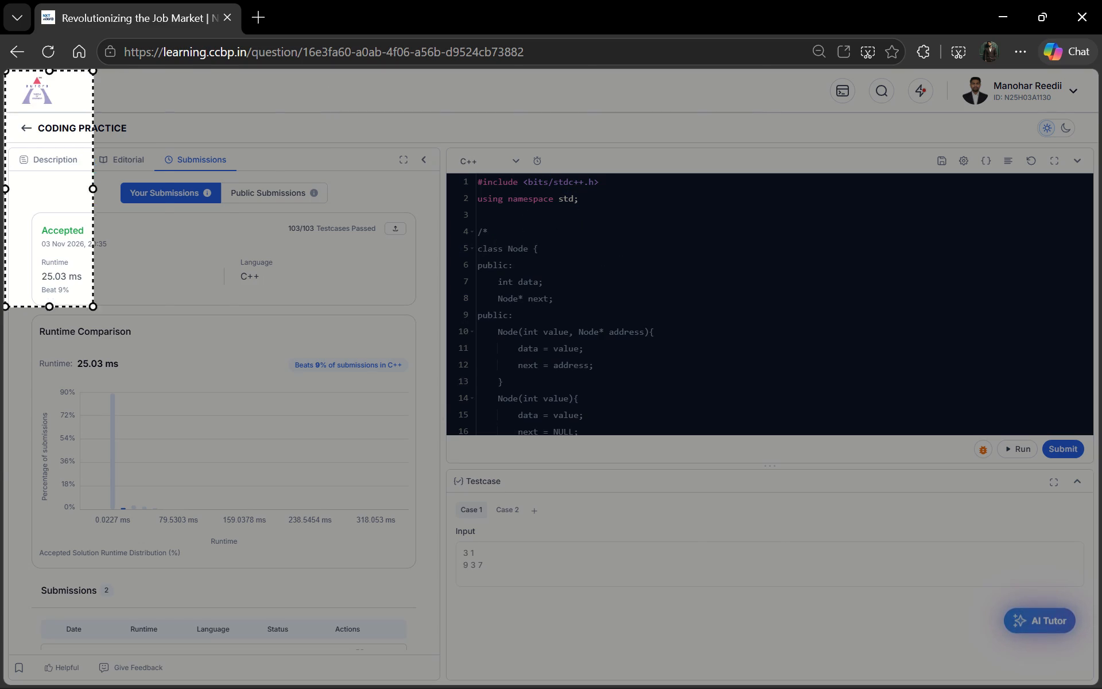
left_click_drag(201, 688, 1028, 688)
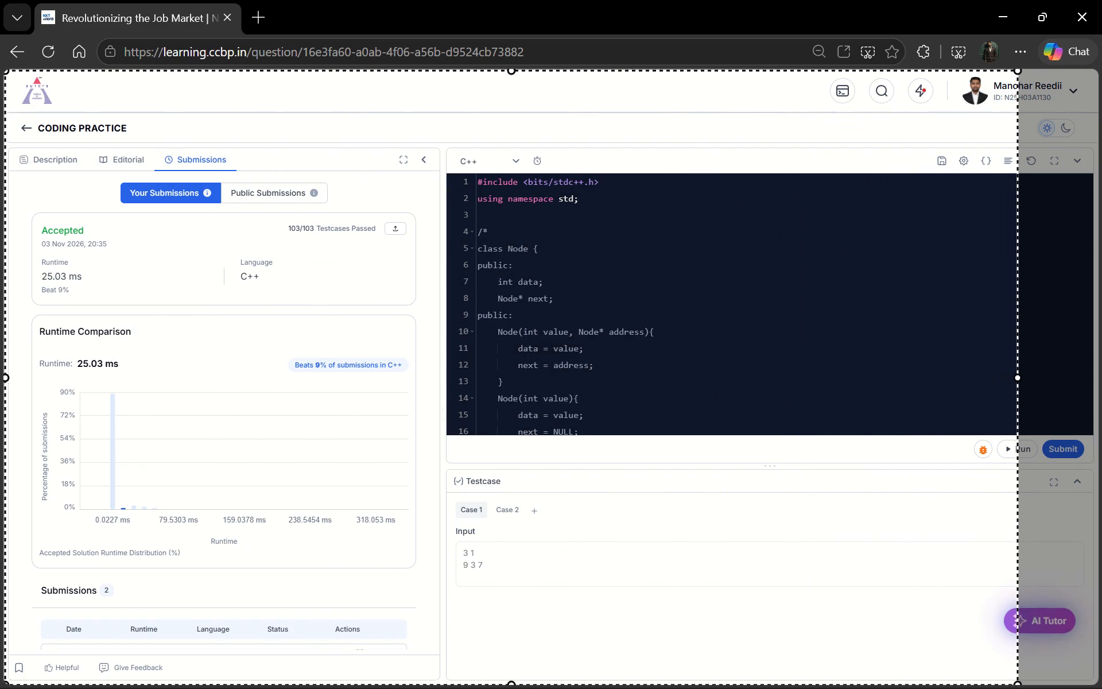
left_click_drag(1028, 688, 1101, 688)
key("ctrl+c")
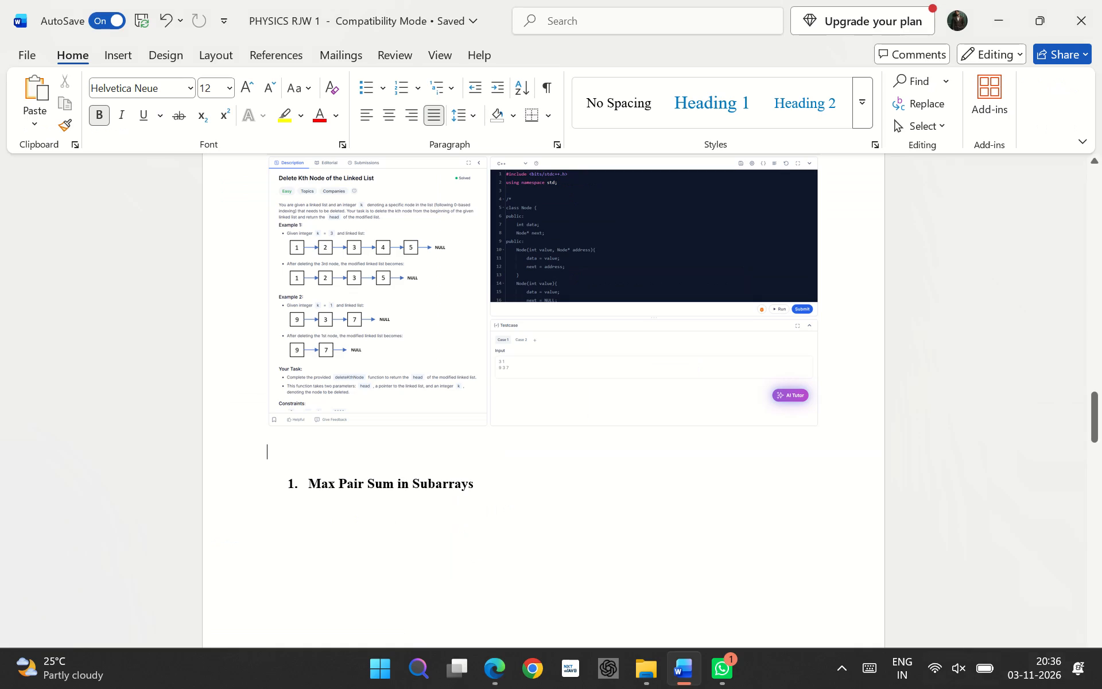
Switch to the Word report and paste the submission screenshot below the Delete Kth Node problem screenshot.
key("ctrl+v")
Delete the old numbered heading Max Pair Sum in Subarrays on the page after the pasted submission screenshot.
scroll(622, 528, "down", 1)
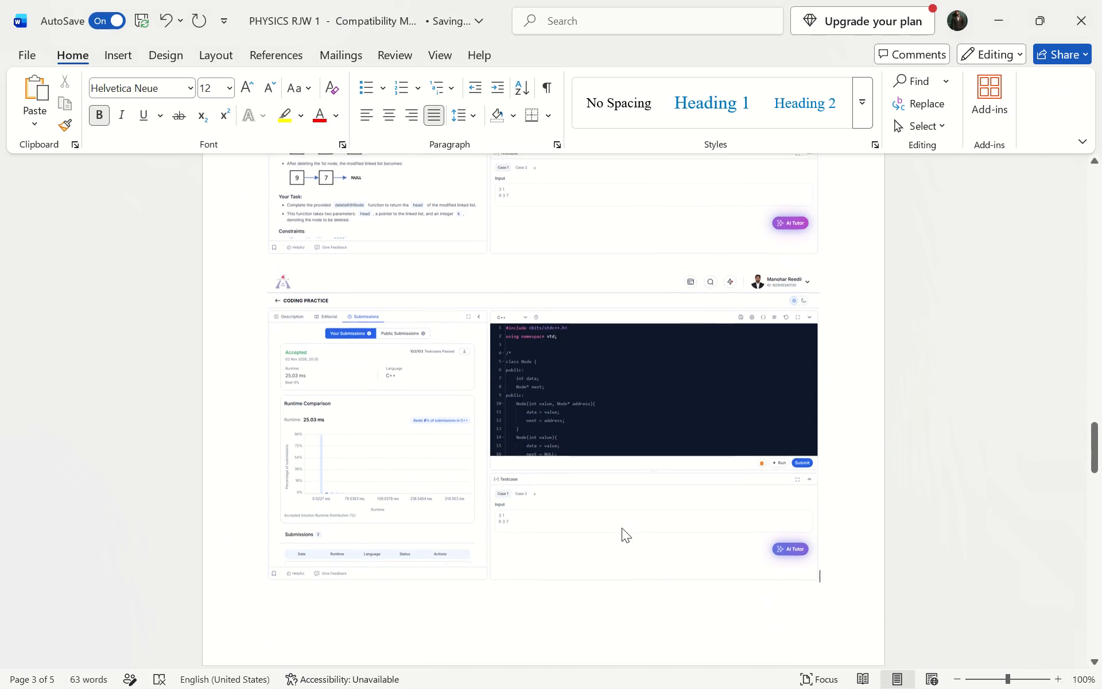
scroll(622, 528, "down", 1)
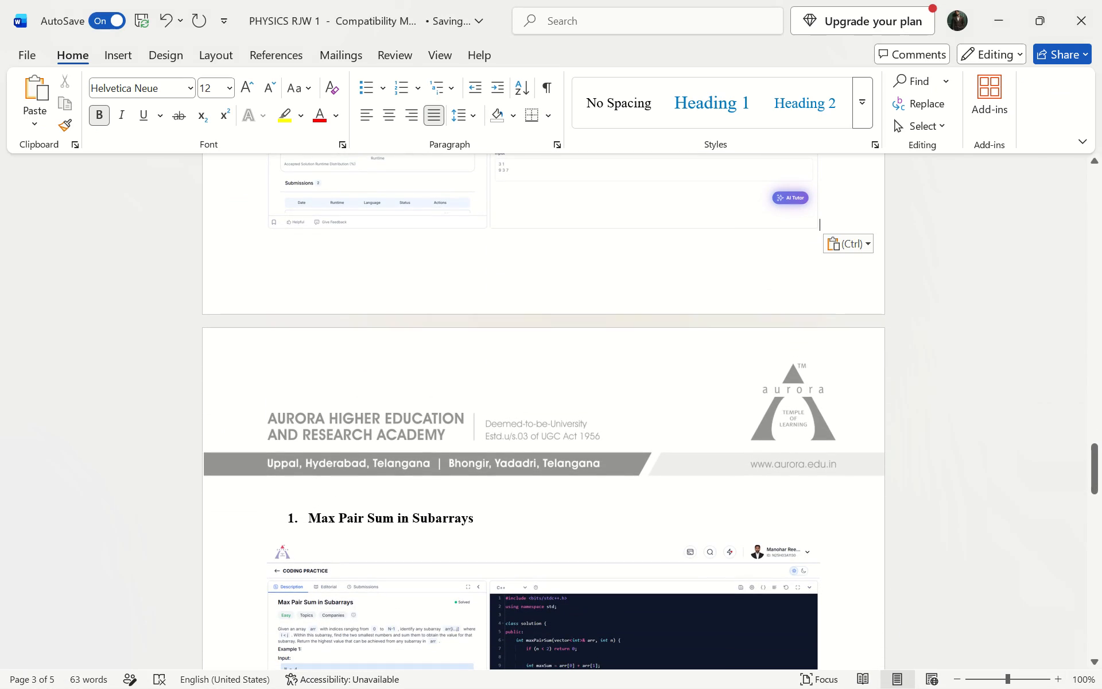
left_click(287, 518)
left_click_drag(288, 516, 866, 688)
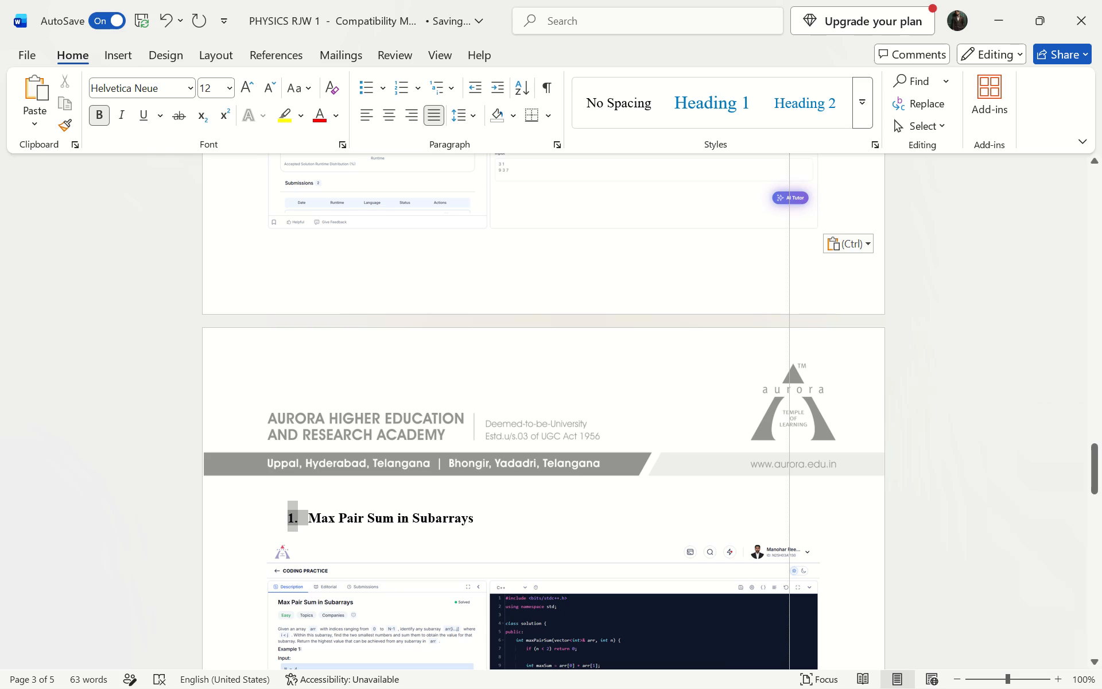
left_click_drag(866, 688, 288, 516)
left_click_drag(288, 516, 293, 524)
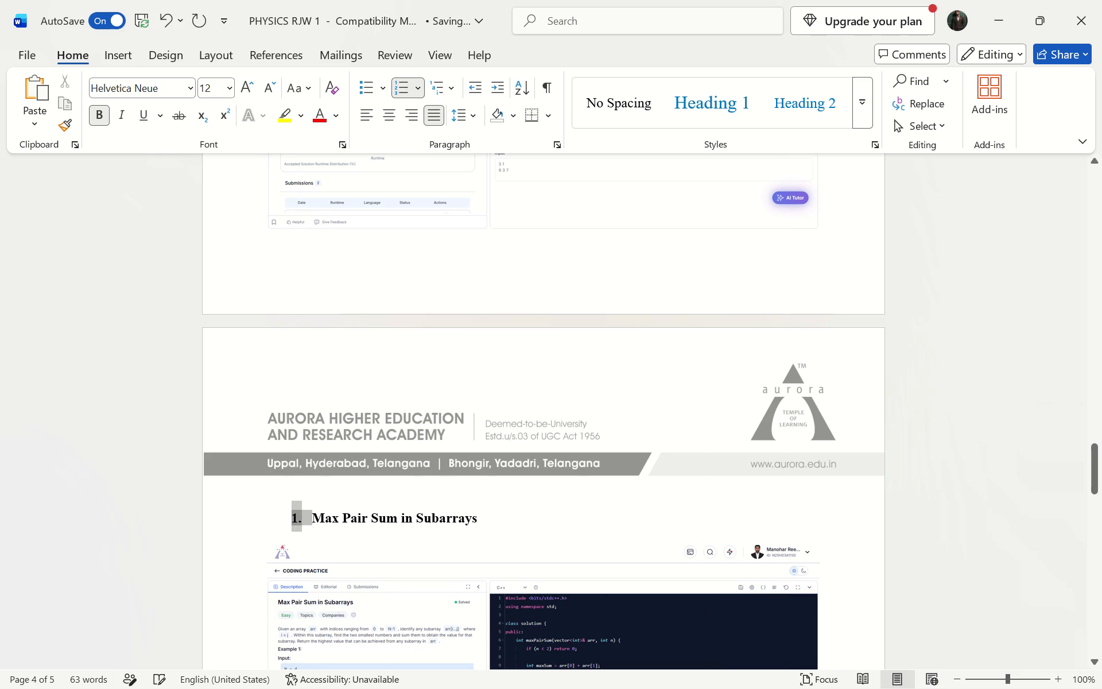
left_click_drag(518, 528, 256, 497)
key("BackSpace")
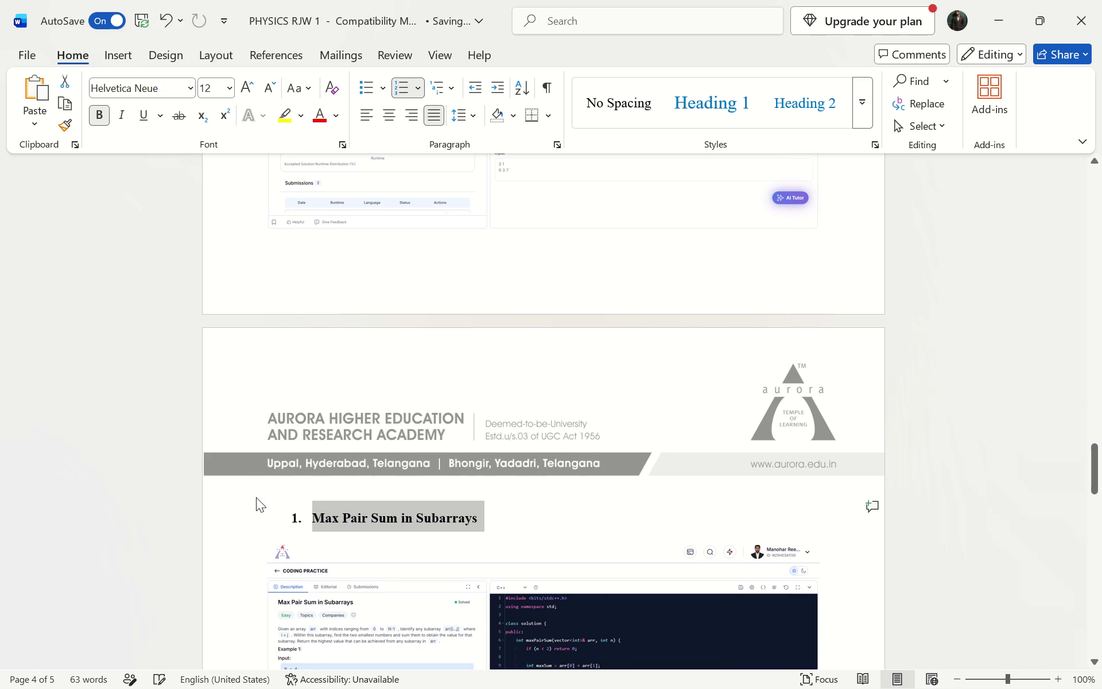
key("BackSpace")
scroll(474, 264, "up", 3)
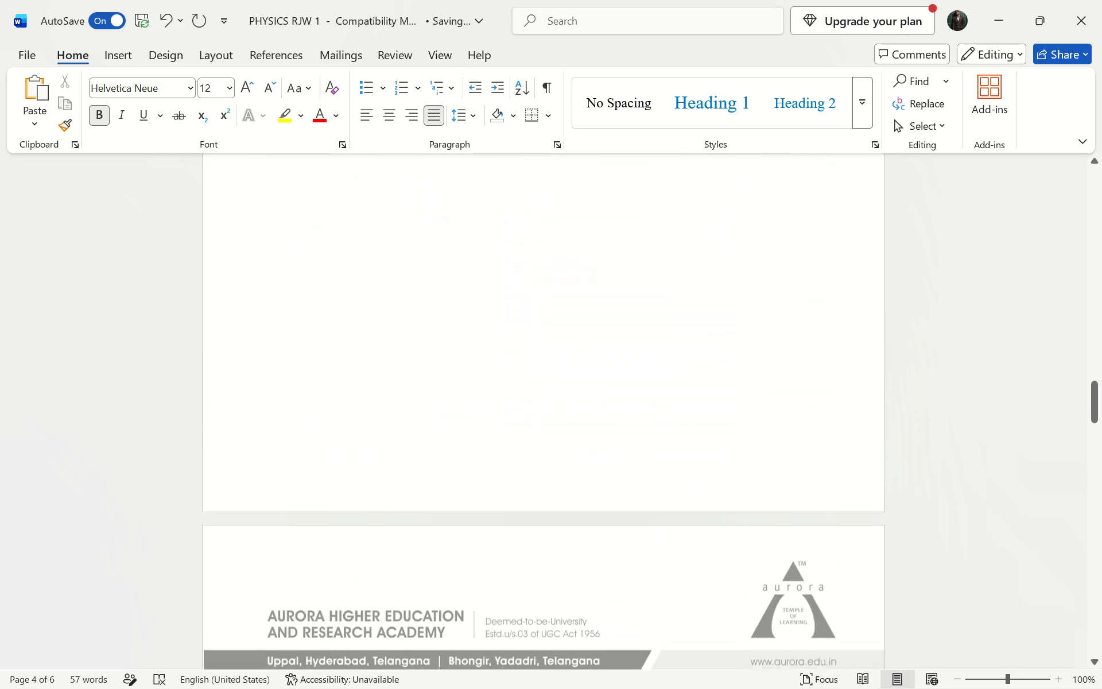
scroll(474, 264, "up", 2)
key("ctrl+z")
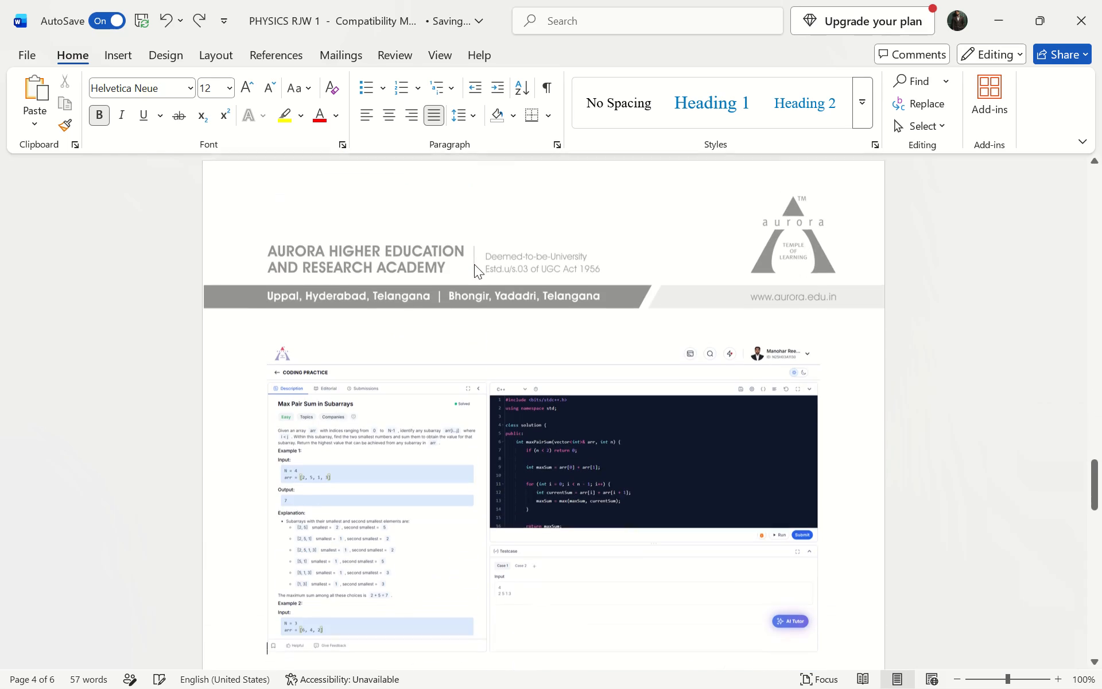
Delete the two old Max Pair Sum in Subarrays screenshots, the problem page and its submission result.
scroll(474, 264, "left", 1)
scroll(495, 179, "up", 2)
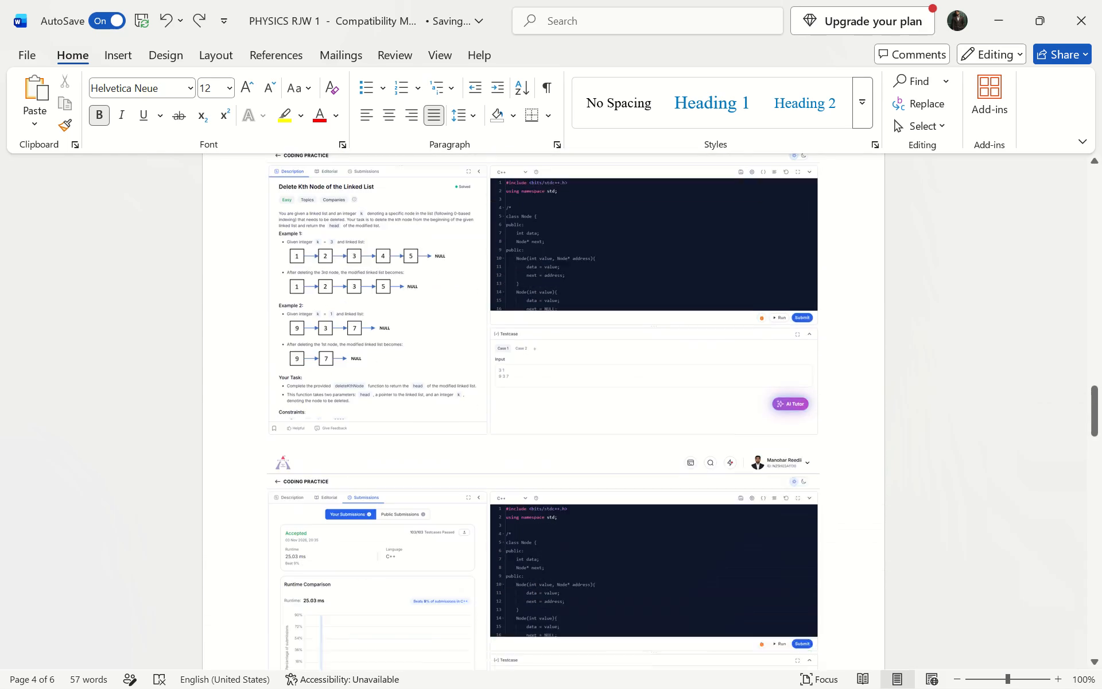
scroll(495, 179, "down", 2)
left_click(421, 377)
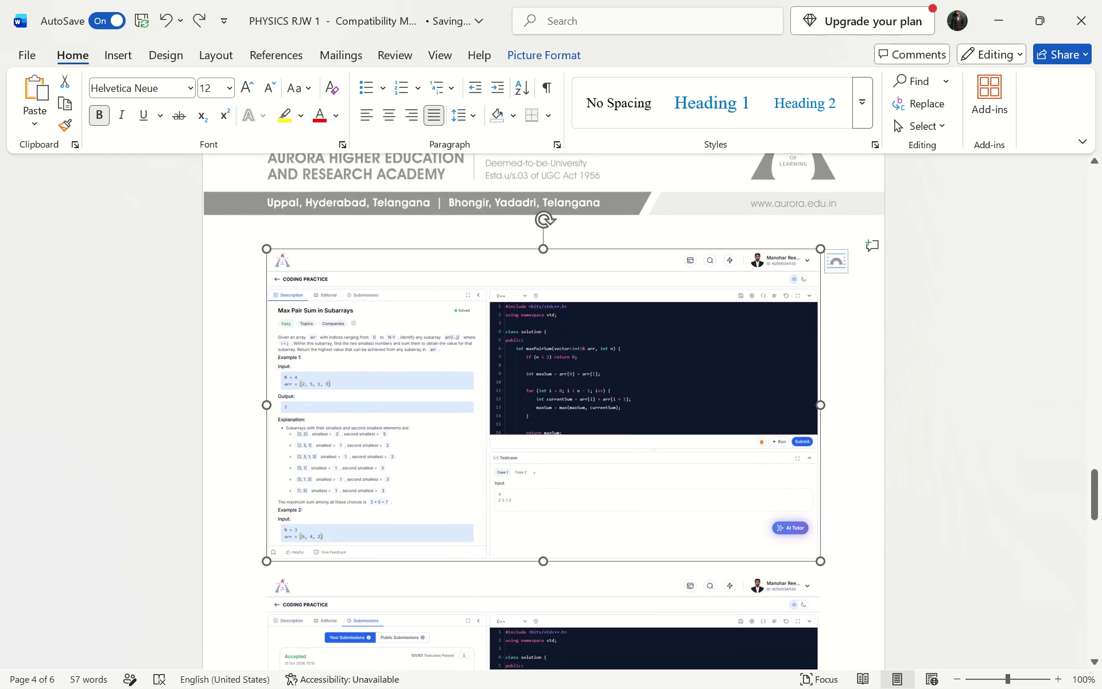
key("BackSpace")
left_click(421, 377)
key("BackSpace")
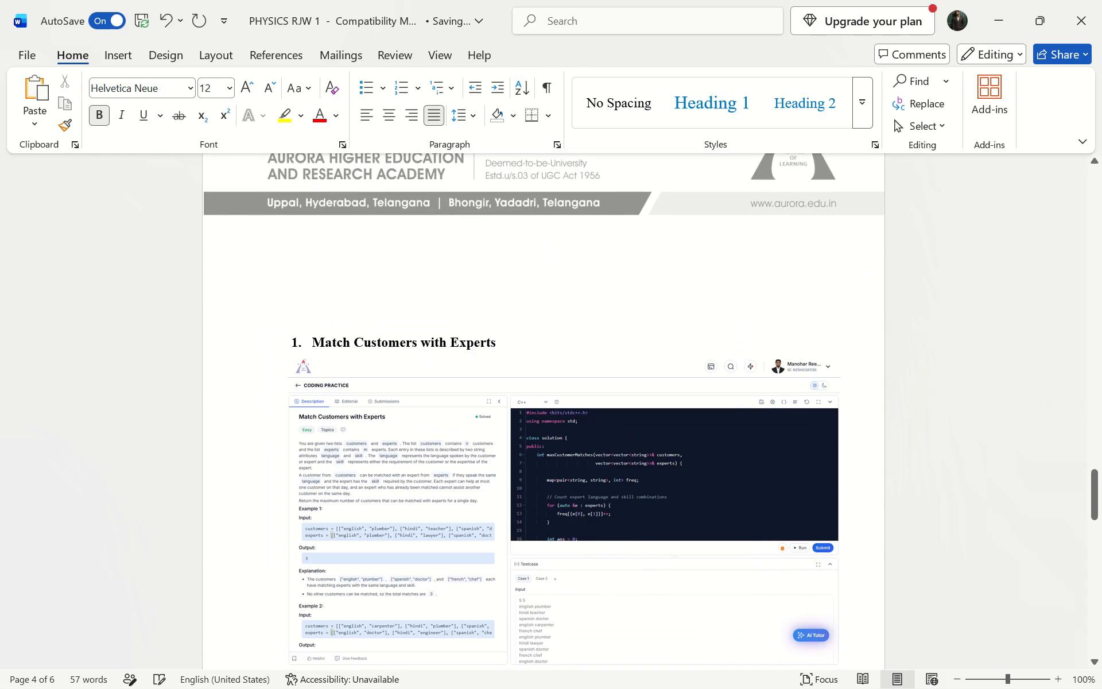
Delete the two old screenshots beneath the Match Customers with Experts heading.
left_click(421, 377)
key("BackSpace")
left_click(428, 410)
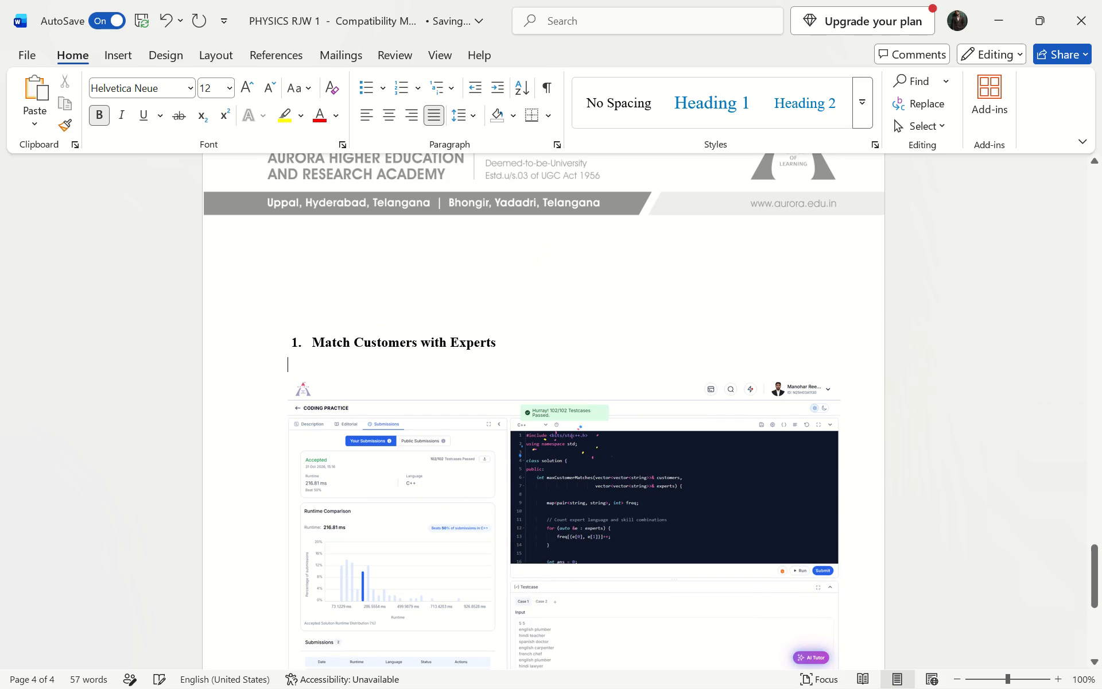
key("BackSpace")
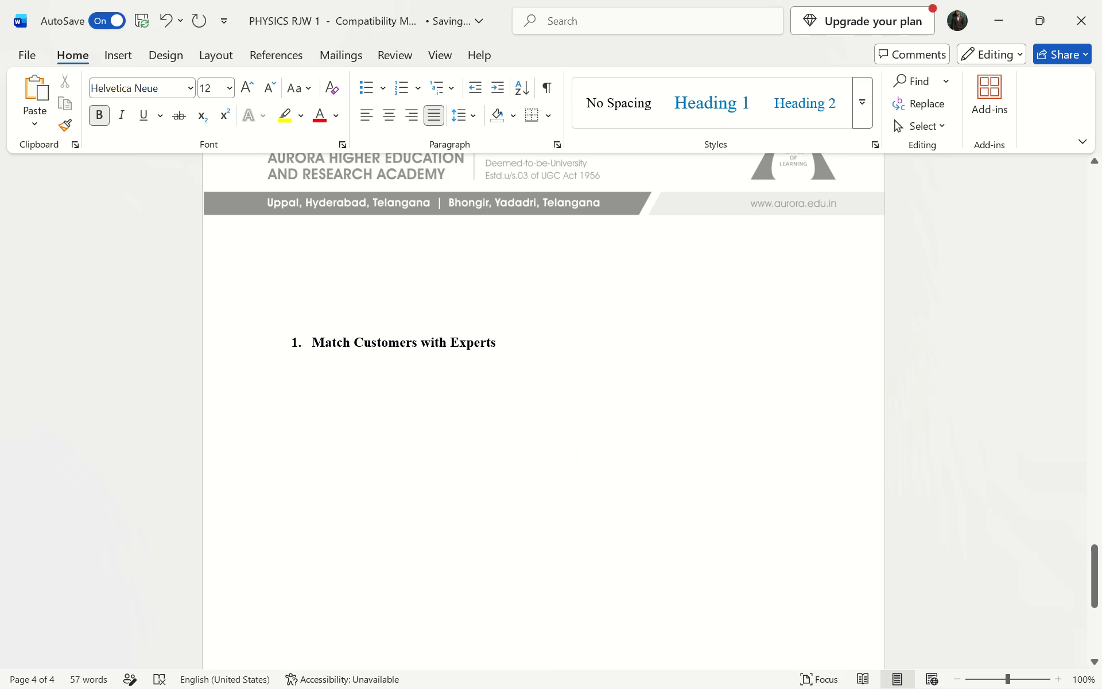
Delete the old heading Match Customers with Experts, its list number and the empty lines above it.
left_click(508, 342)
key("BackSpace")
key("BackSpace")
key("BackSpace")
key("BackSpace")
key("BackSpace")
key("BackSpace")
key("BackSpace")
key("BackSpace")
key("BackSpace")
key("BackSpace")
key("BackSpace")
key("BackSpace")
key("BackSpace")
key("BackSpace")
key("BackSpace")
key("BackSpace")
key("BackSpace")
key("BackSpace")
key("BackSpace")
key("BackSpace")
key("BackSpace")
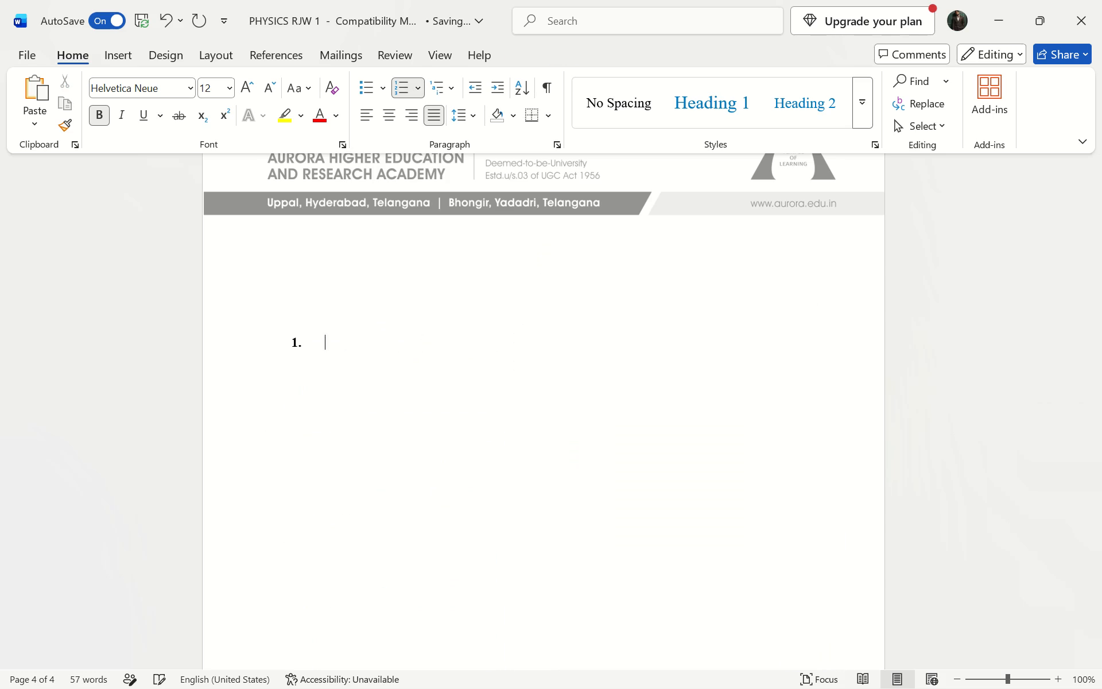
key("BackSpace")
key("BackSpace")
key("BackSpace")
key("BackSpace")
key("BackSpace")
Start the next question's heading with the prefix 3) at the top of the emptied last page.
scroll(544, 309, "up", 1)
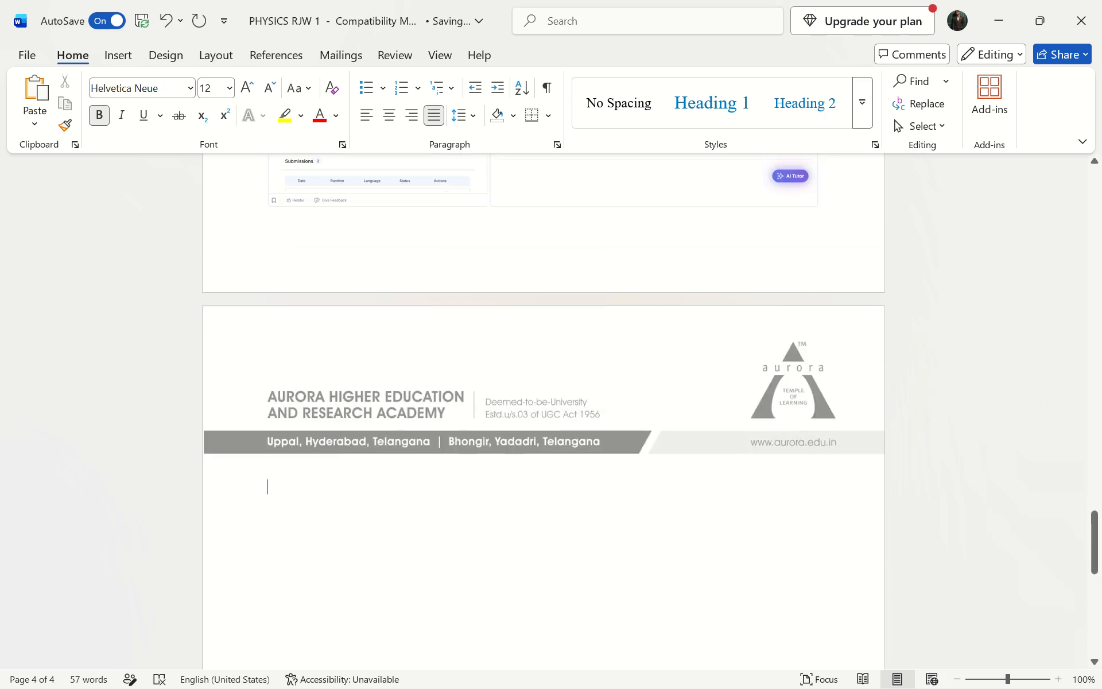
scroll(544, 309, "up", 2)
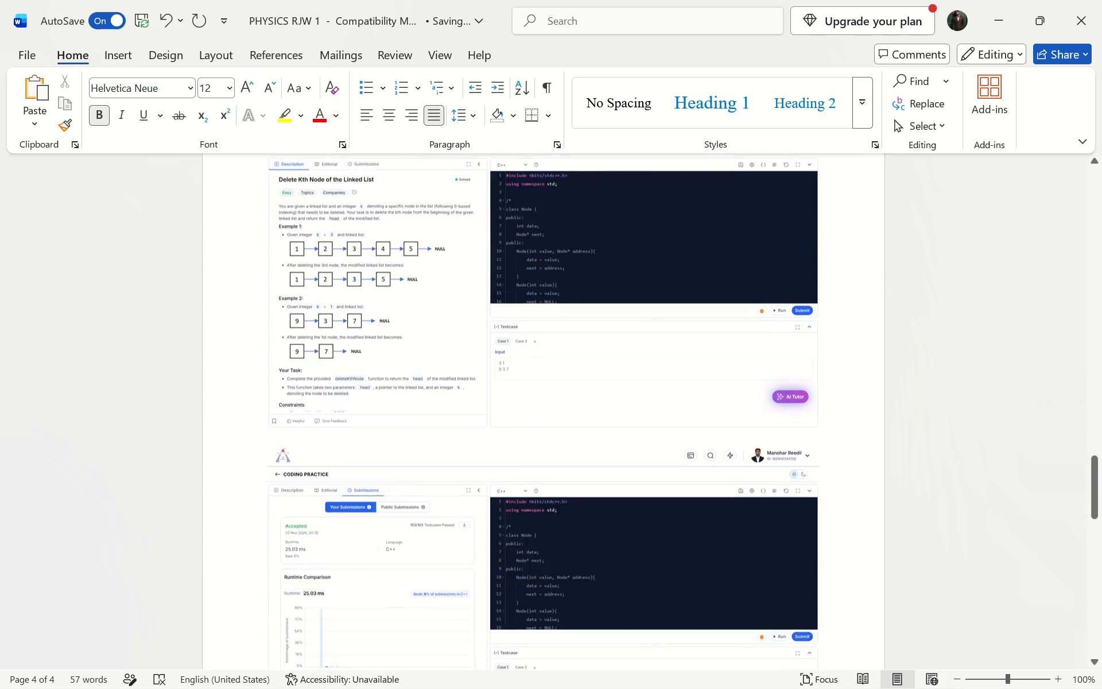
scroll(544, 309, "down", 1)
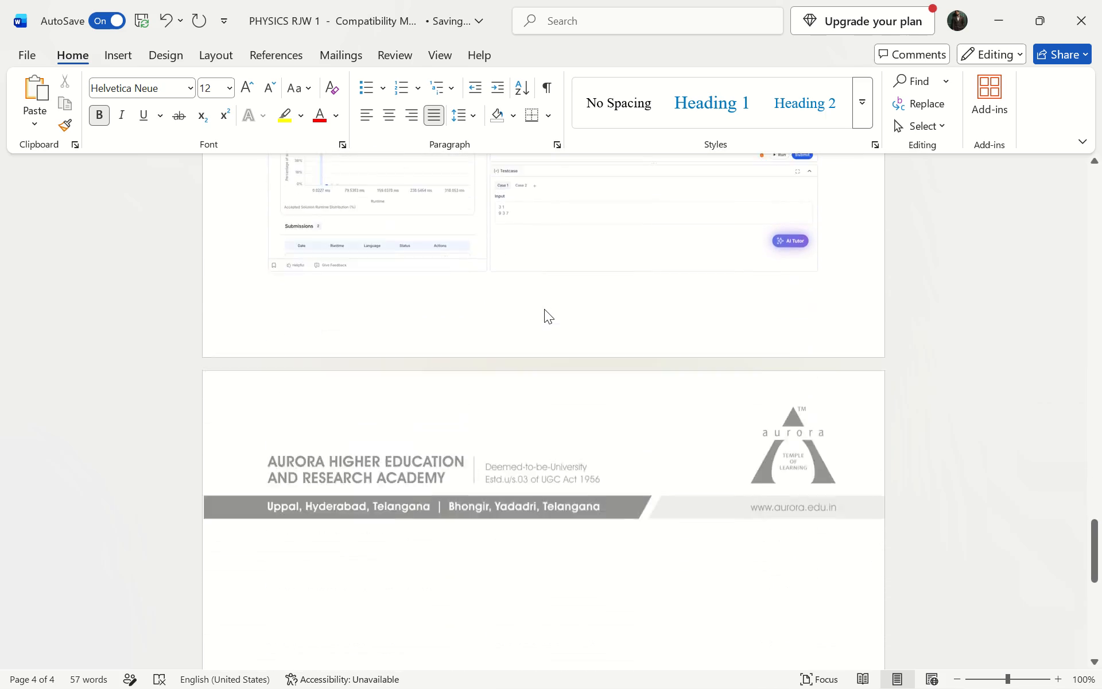
scroll(544, 309, "down", 2)
key("3")
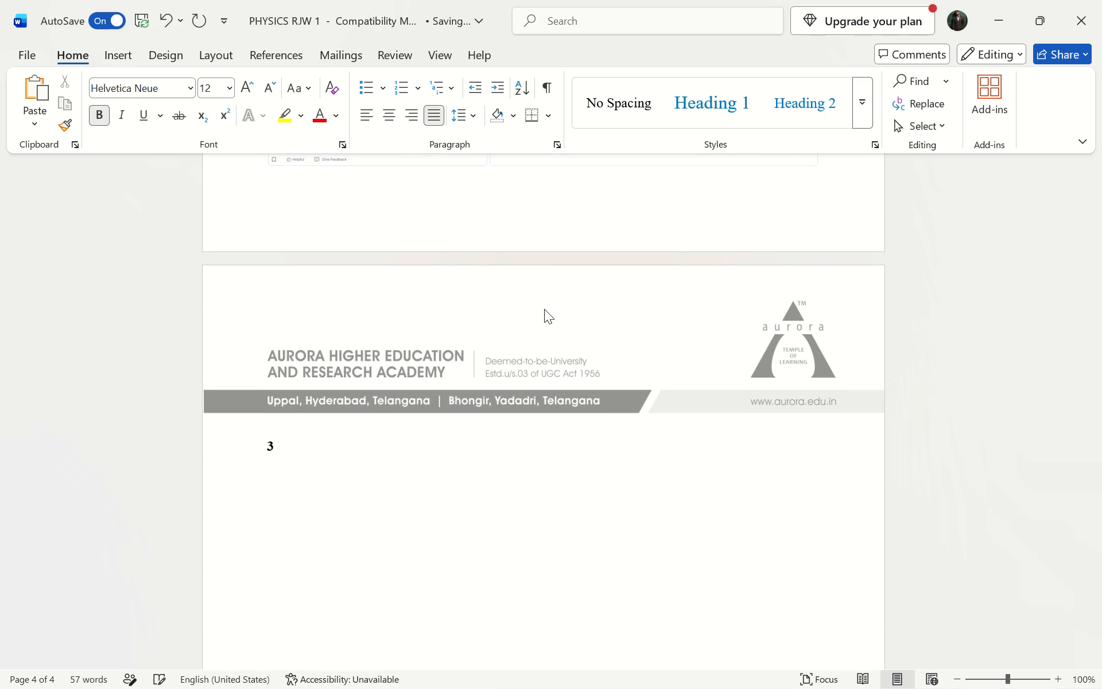
type(")")
key("space")
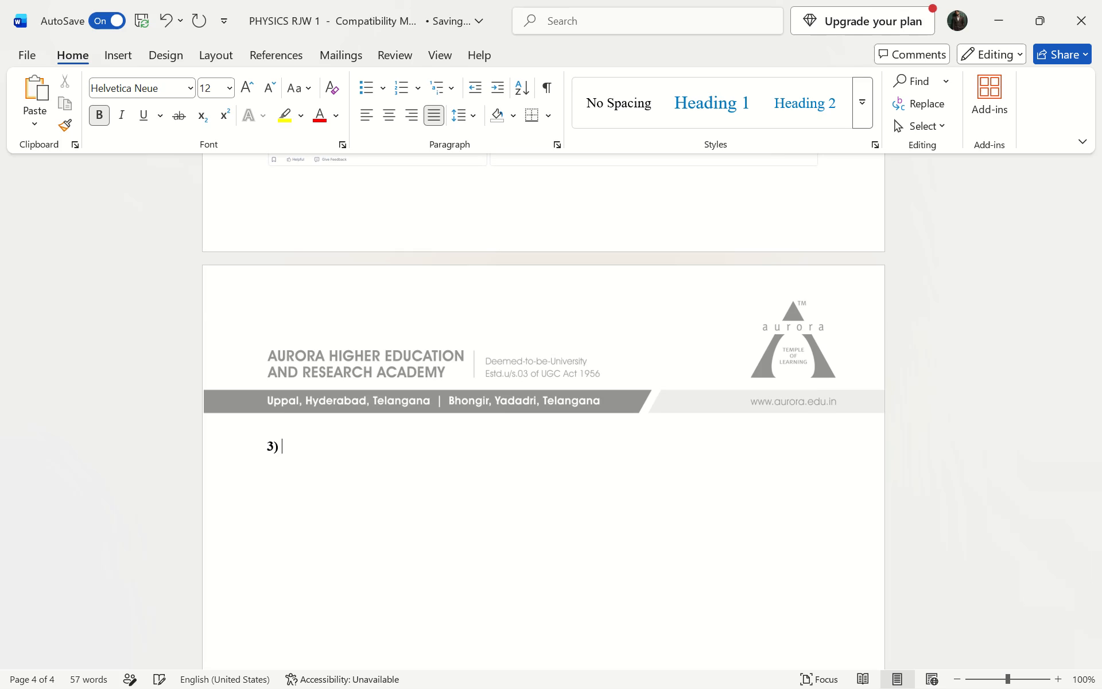
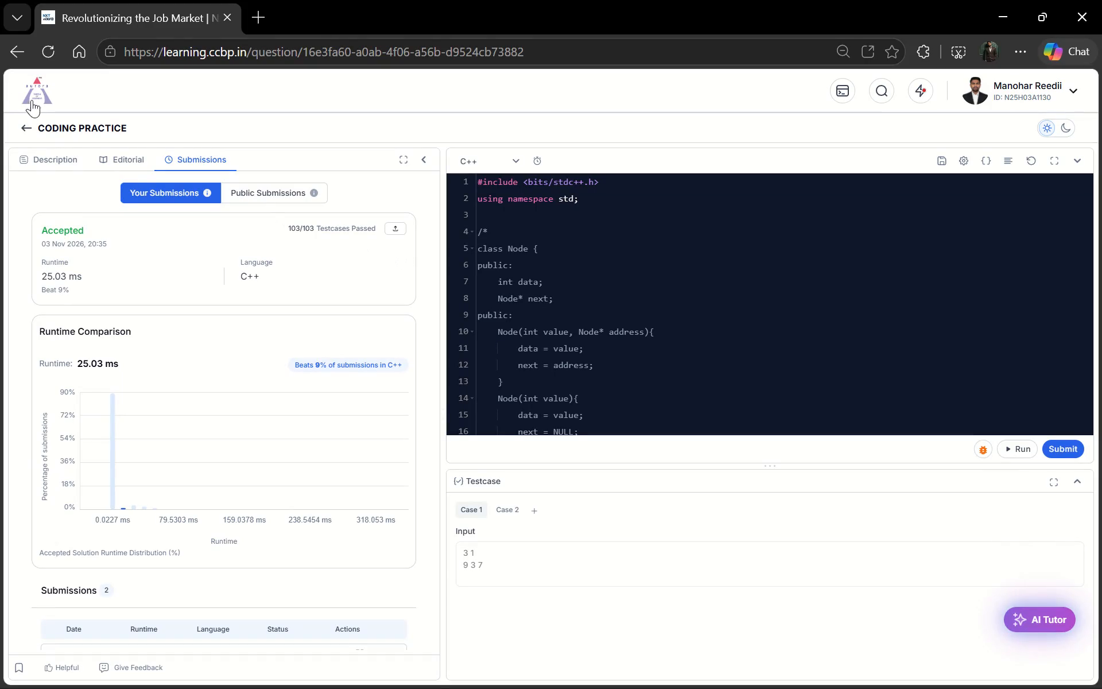
Open the Convert Array To Doubly Linked List problem from the Coding Practice set under Introduction to Doubly Linked List.
left_click(29, 125)
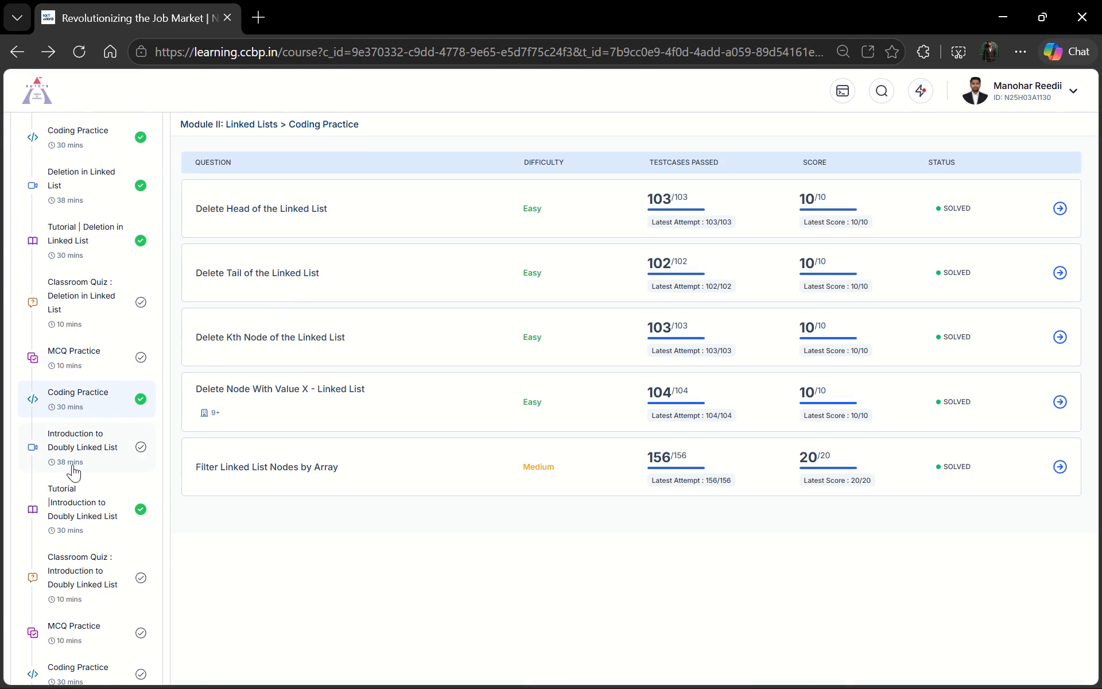
scroll(72, 465, "down", 3)
left_click(78, 533)
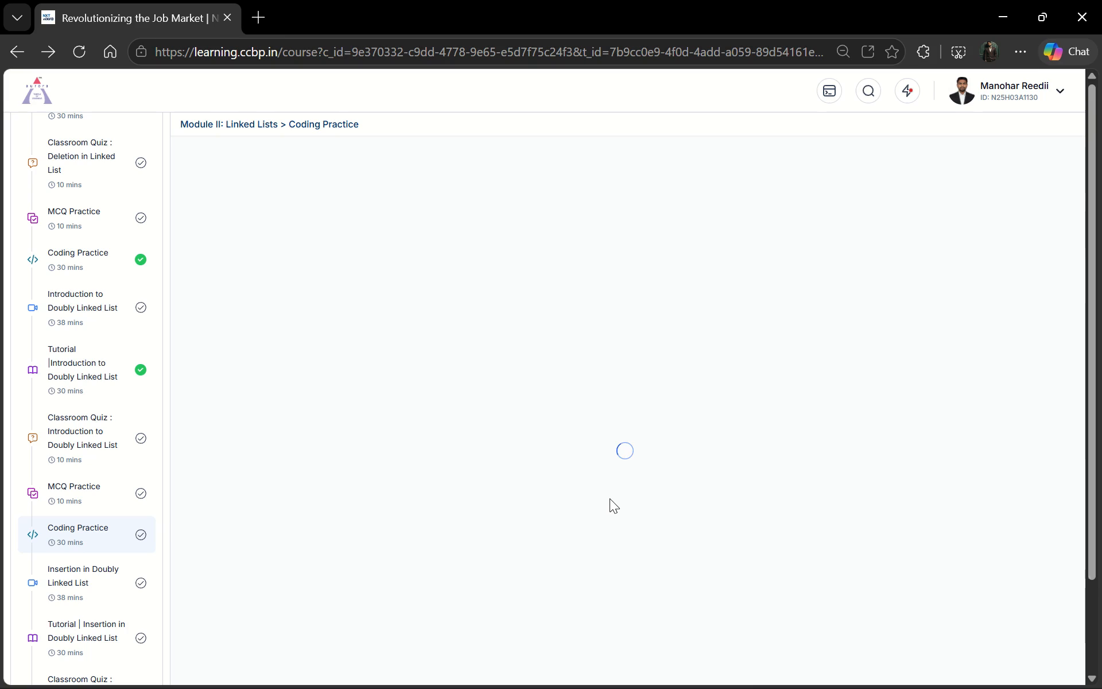
left_click(572, 214)
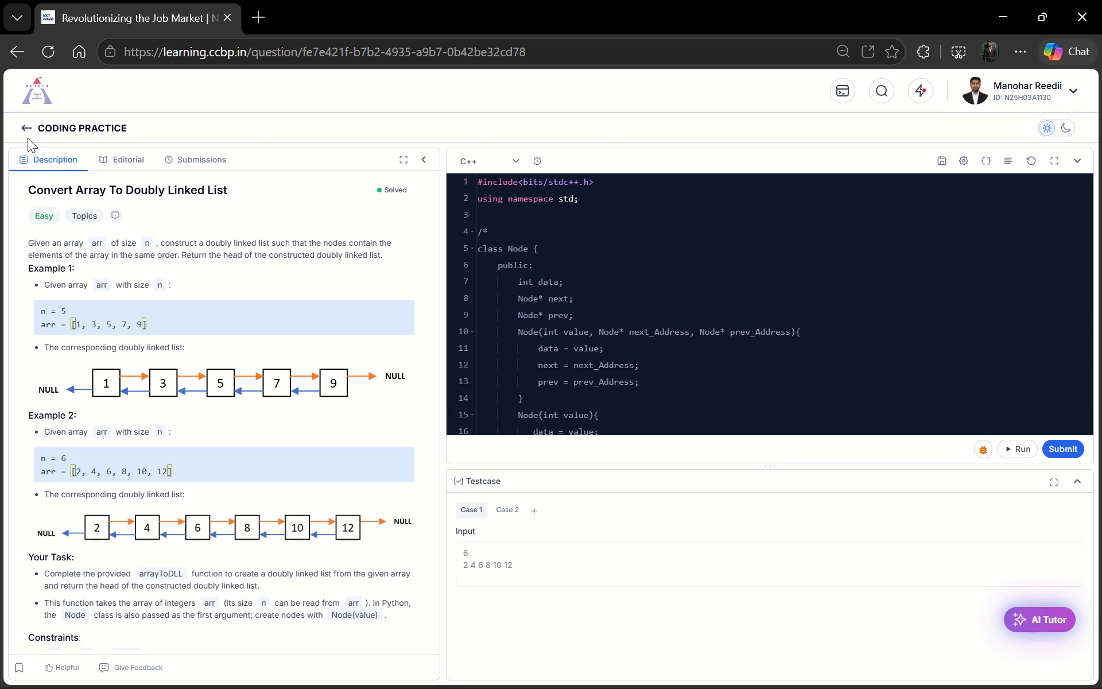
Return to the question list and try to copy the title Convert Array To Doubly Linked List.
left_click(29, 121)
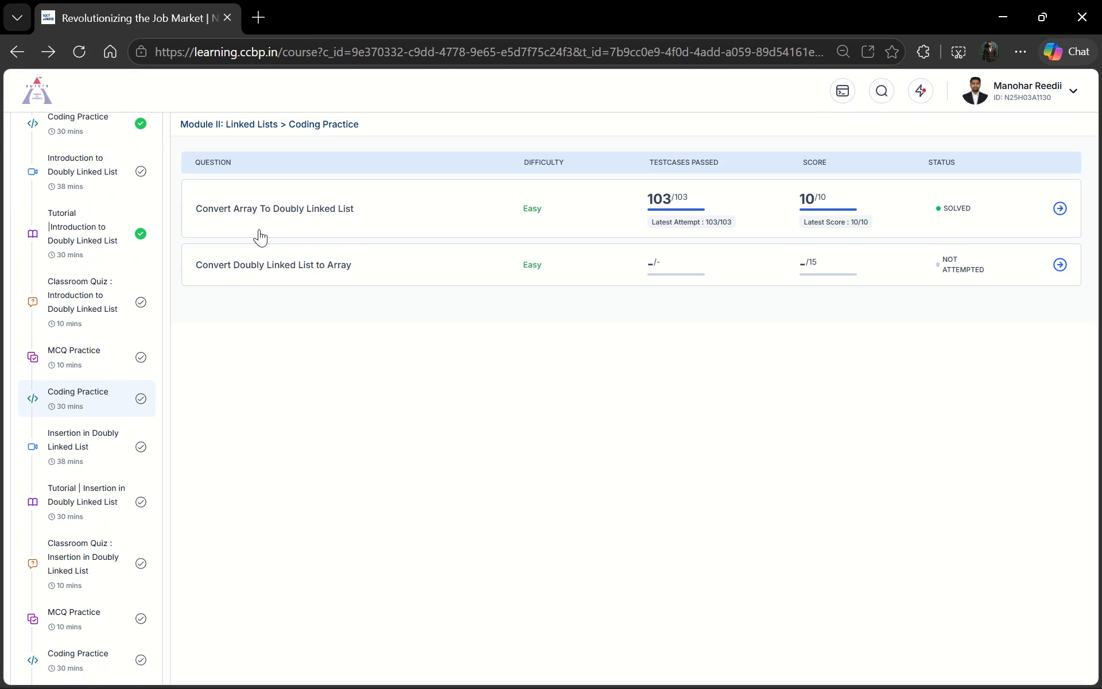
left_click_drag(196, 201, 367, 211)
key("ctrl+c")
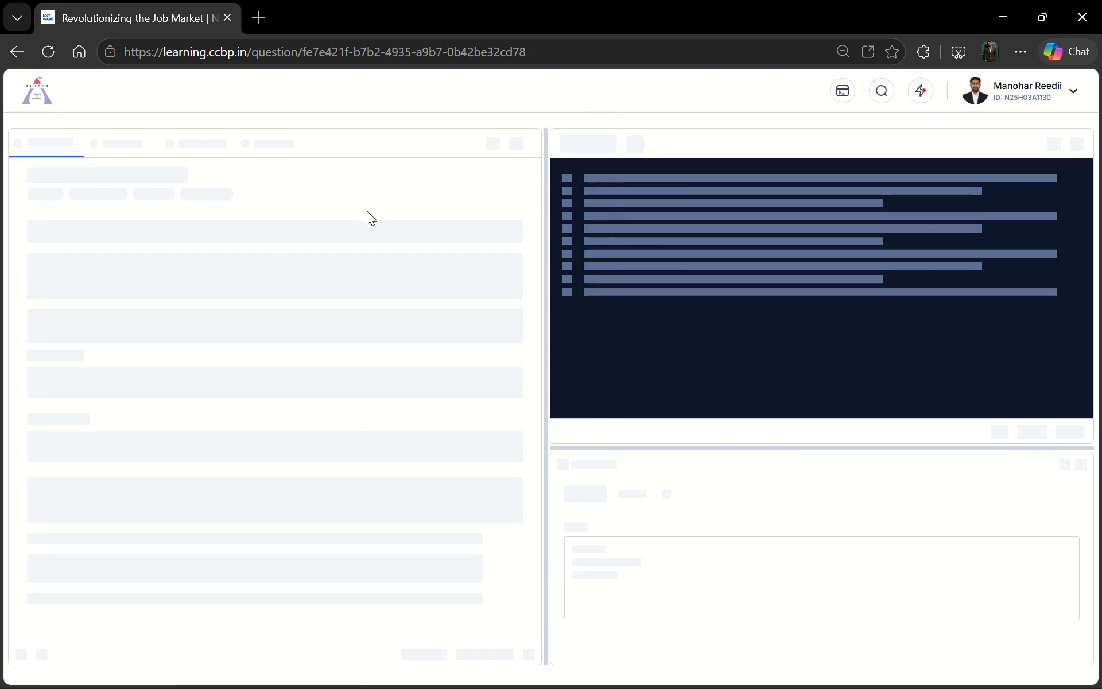
Capture the whole visible Convert Array To Doubly Linked List problem page as a screenshot and copy it.
right_click(507, 88)
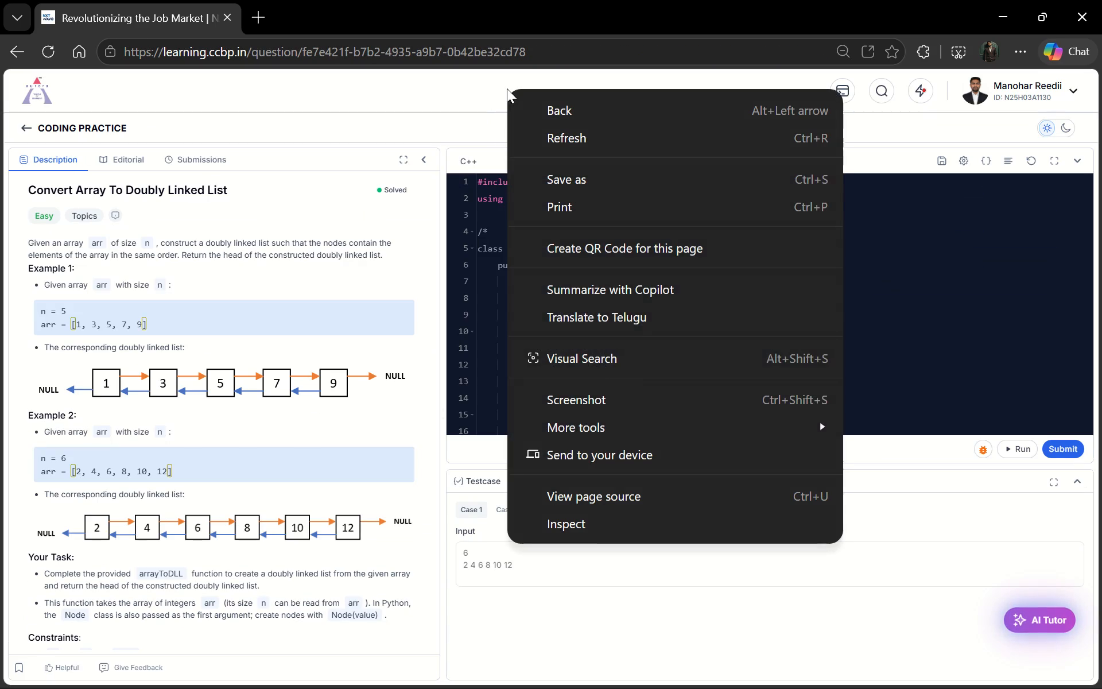
left_click(575, 390)
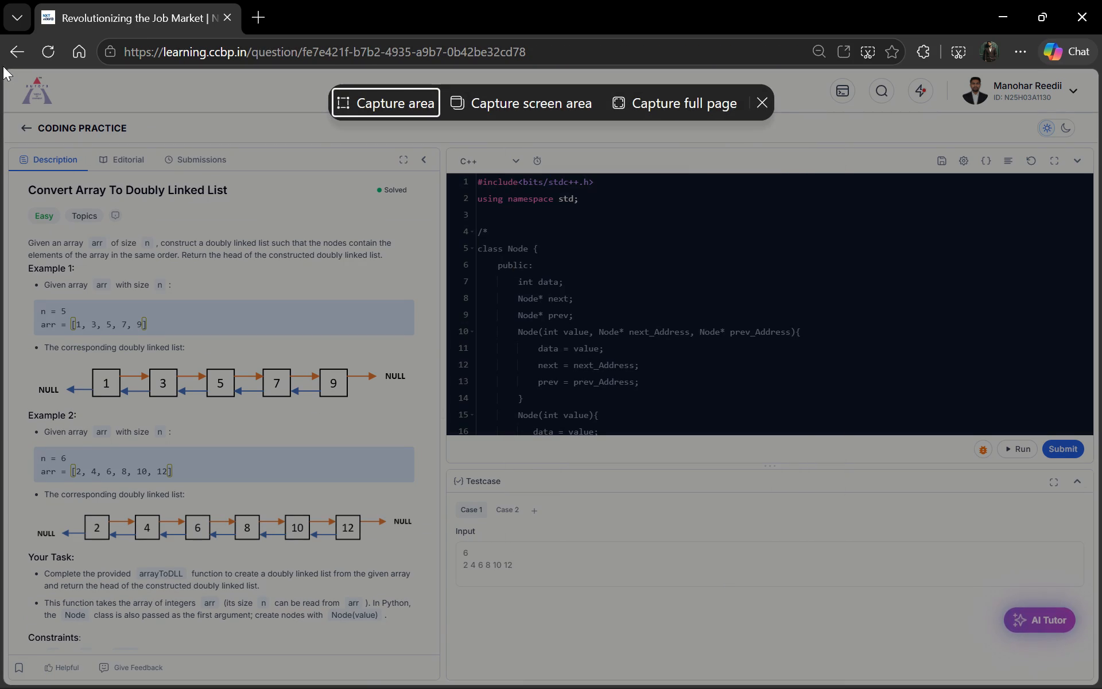
left_click_drag(6, 69, 1031, 688)
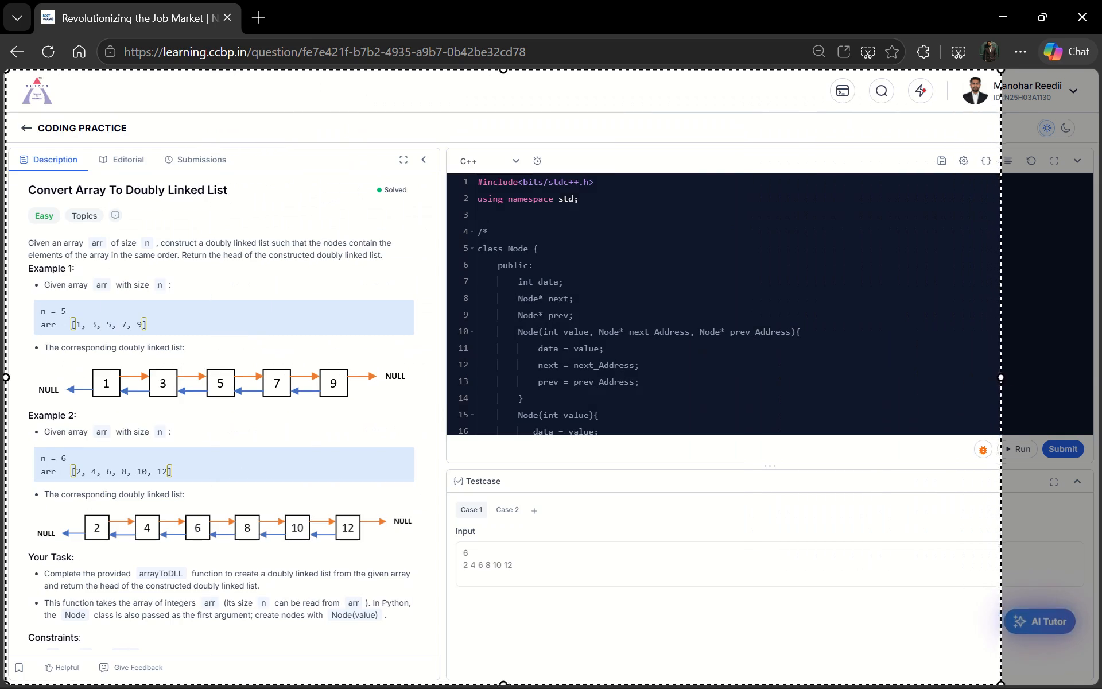
left_click_drag(1031, 688, 1101, 685)
key("ctrl+c")
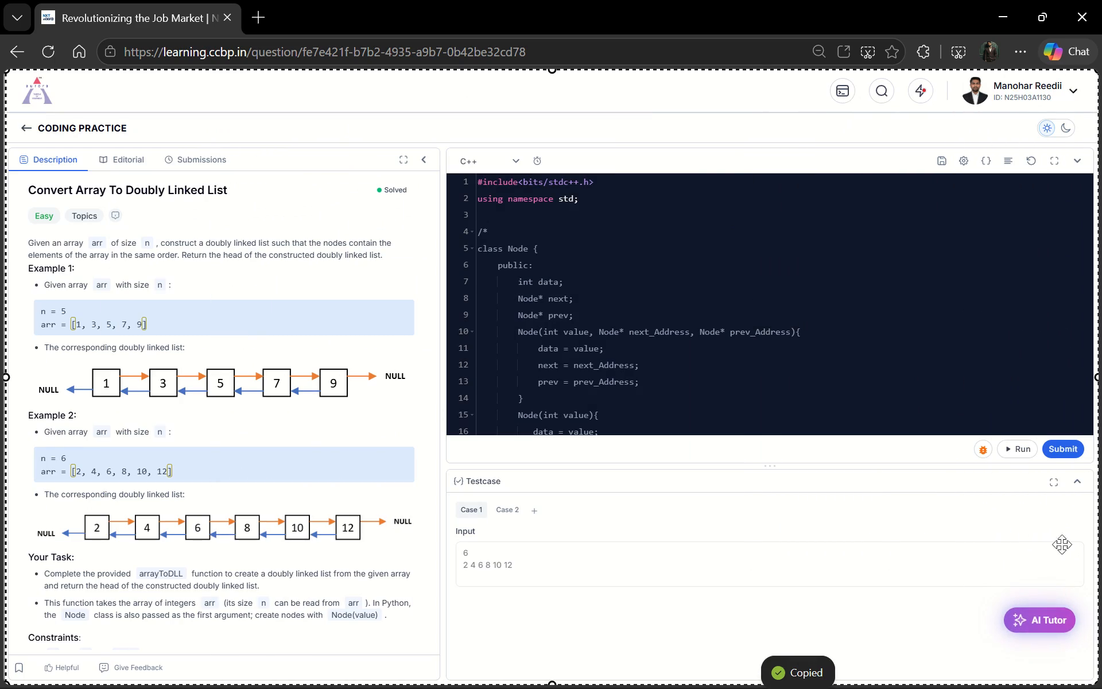
Submit the C++ solution of Convert Array To Doubly Linked List for evaluation.
left_click(1057, 451)
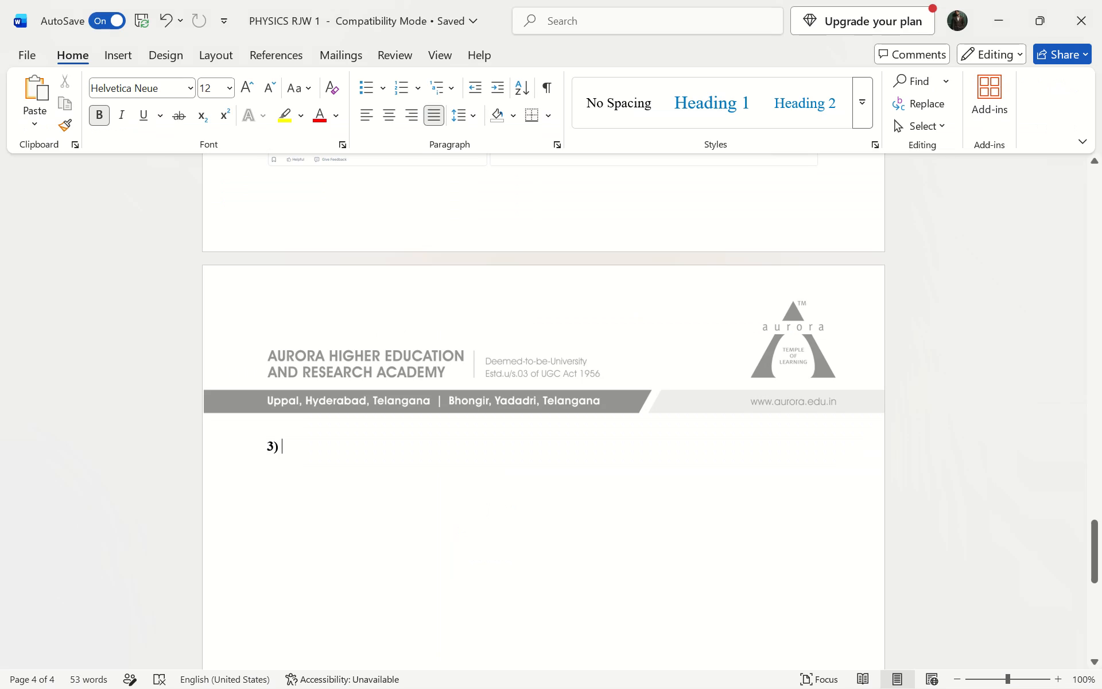
Paste the Convert Array To Doubly Linked List problem screenshot at the 3) prefix in the Word report.
key("super+v")
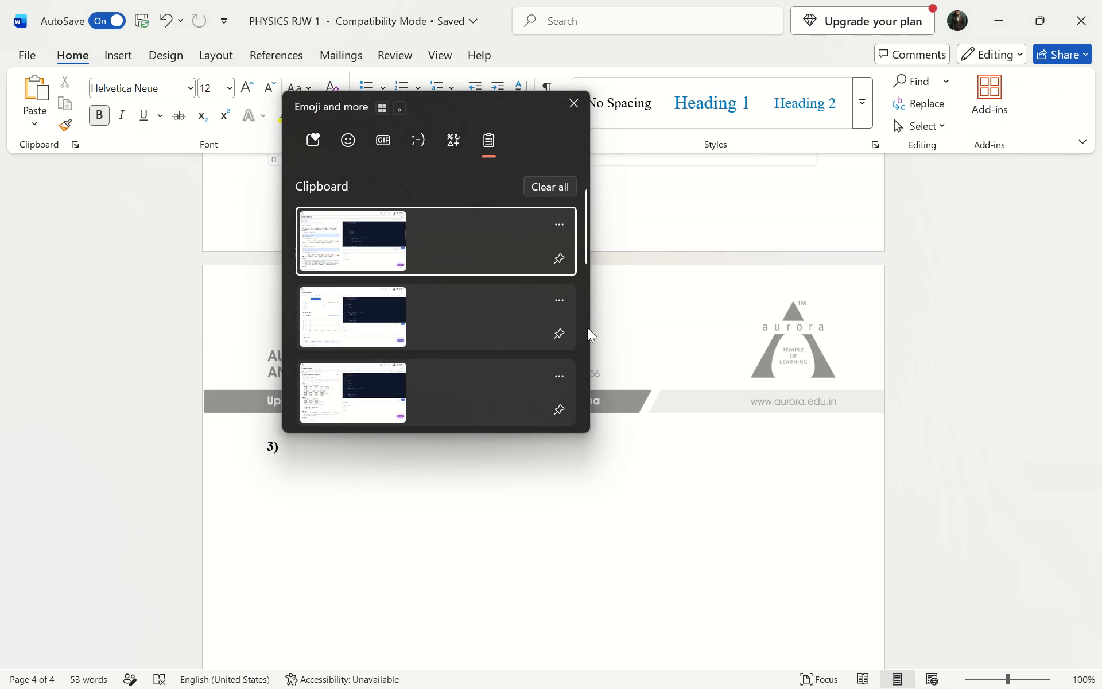
left_click(374, 247)
key("ctrl+v")
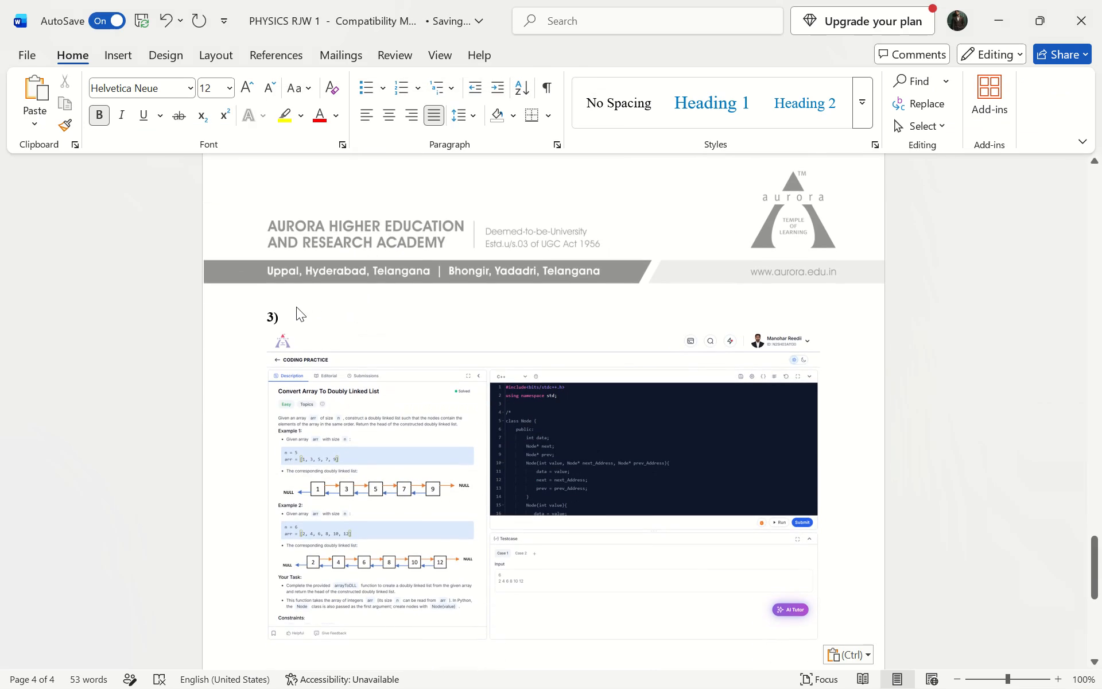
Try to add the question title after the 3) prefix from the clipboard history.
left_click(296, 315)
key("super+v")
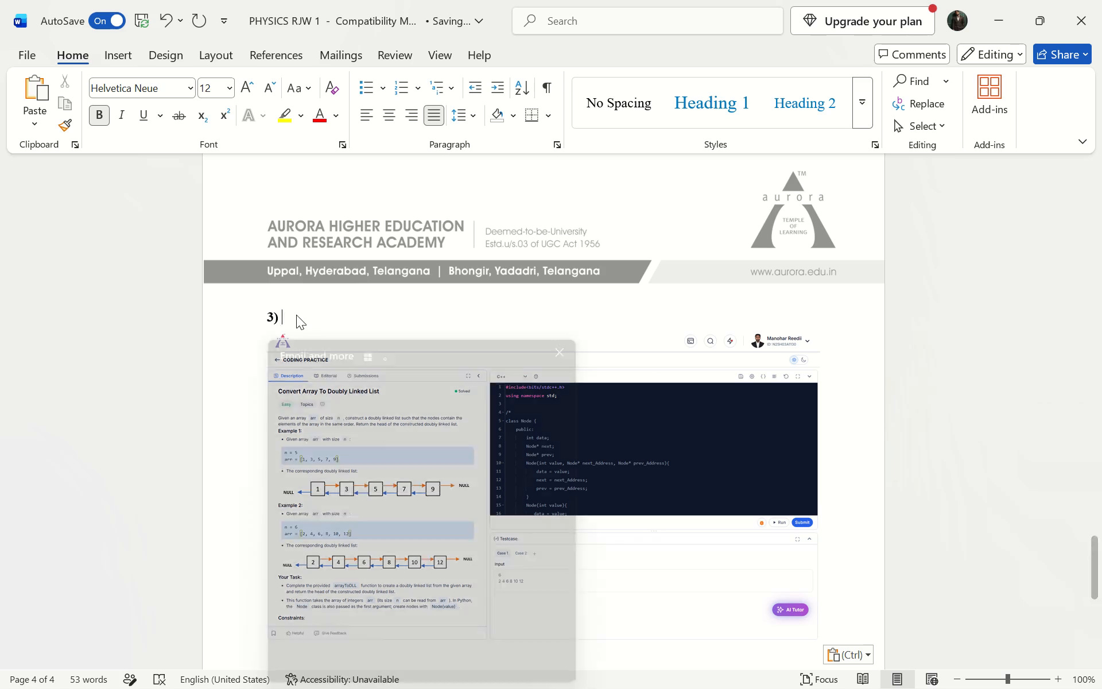
Switch from Word back to the browser with the submitted Convert Array To Doubly Linked List solution.
key("super+Tab")
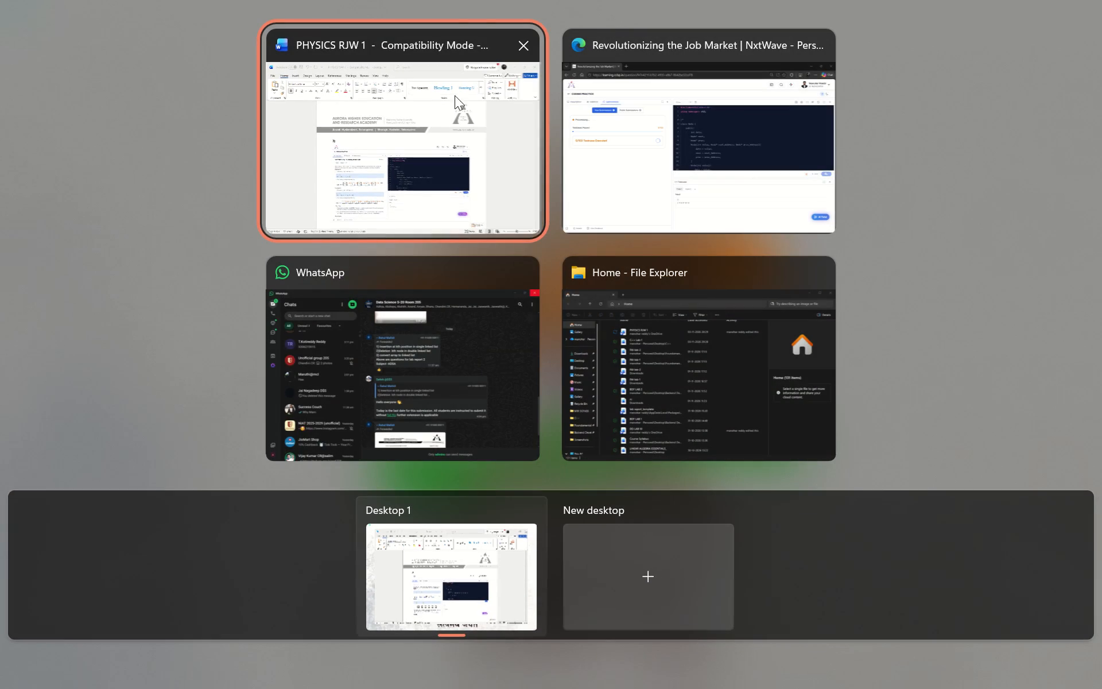
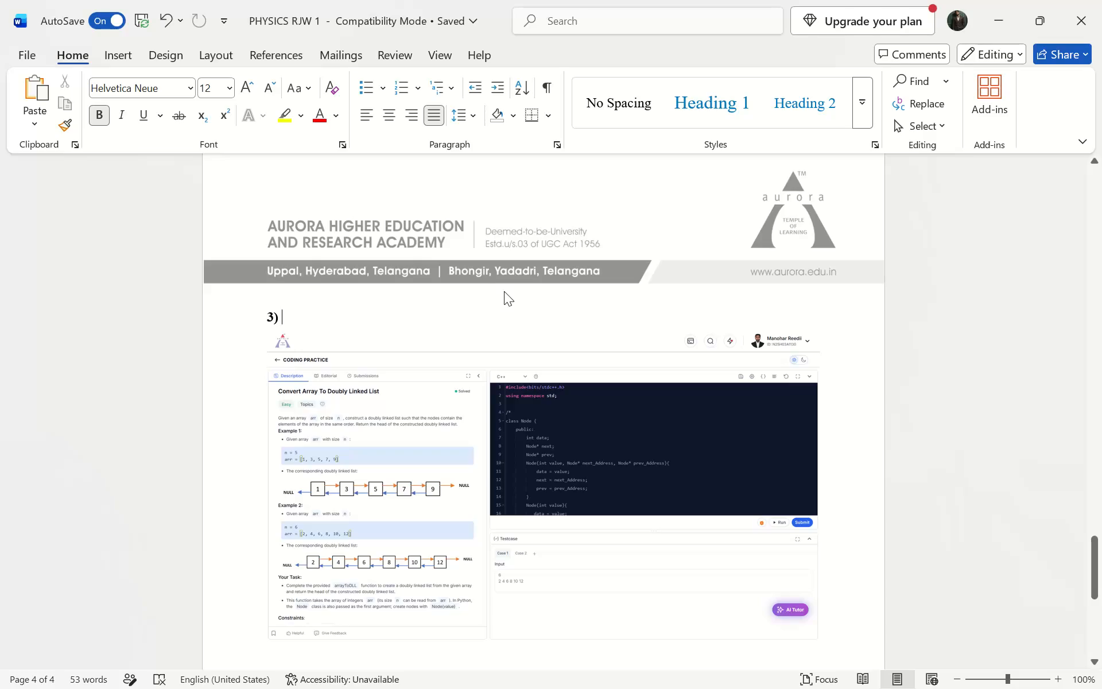
Start the question title with "C" after the 3) prefix and left-align that line.
key("shift+c")
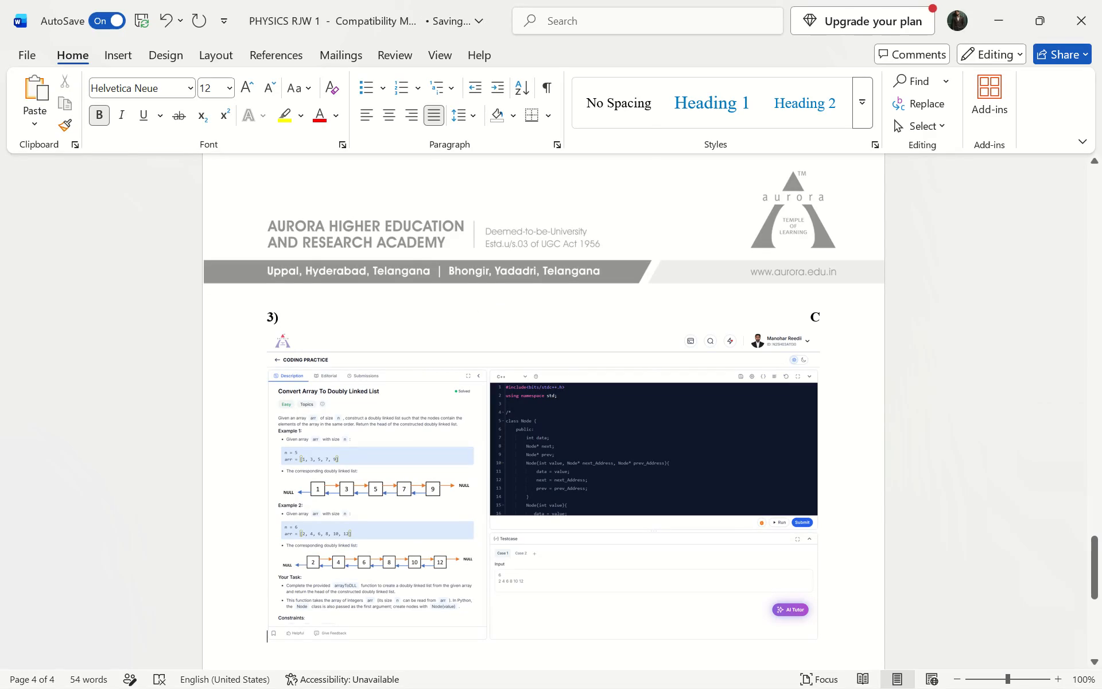
left_click(358, 324)
key("space")
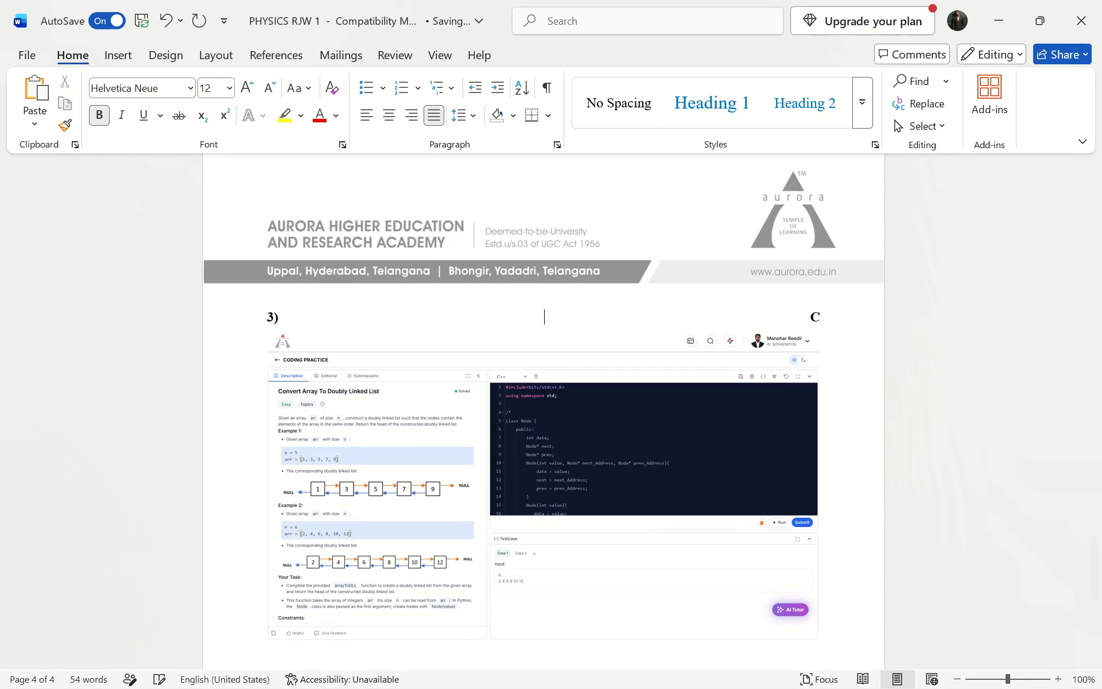
left_click(364, 113)
left_click(314, 313)
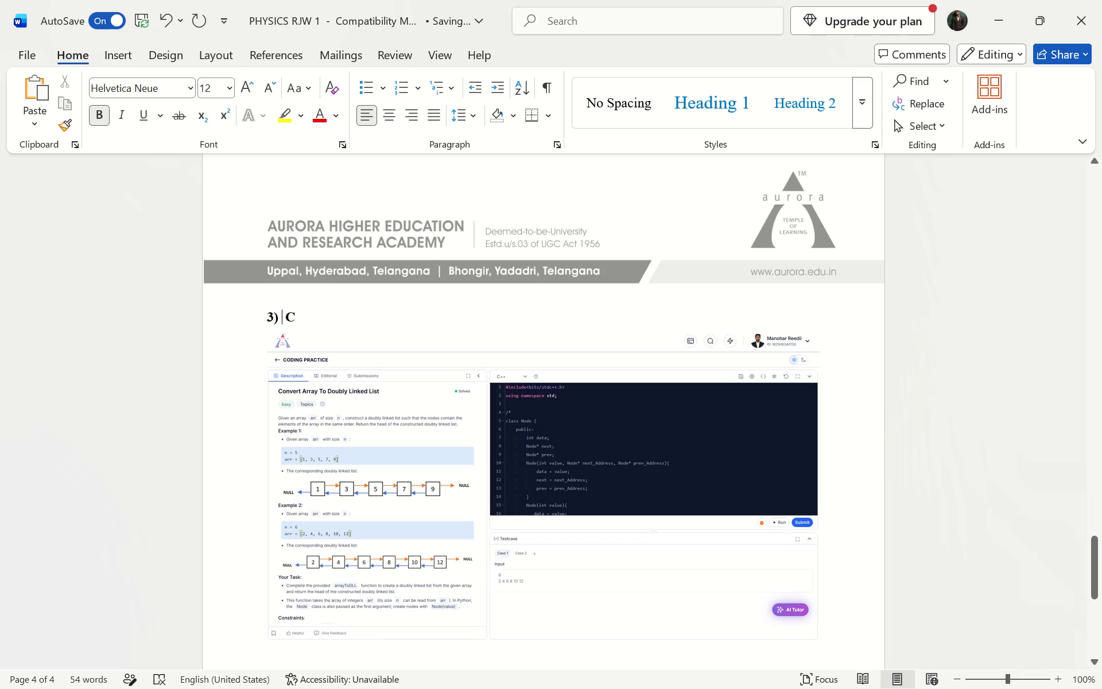
Complete the question 3 title as "Convert Array To Doubly Linked List".
key("o")
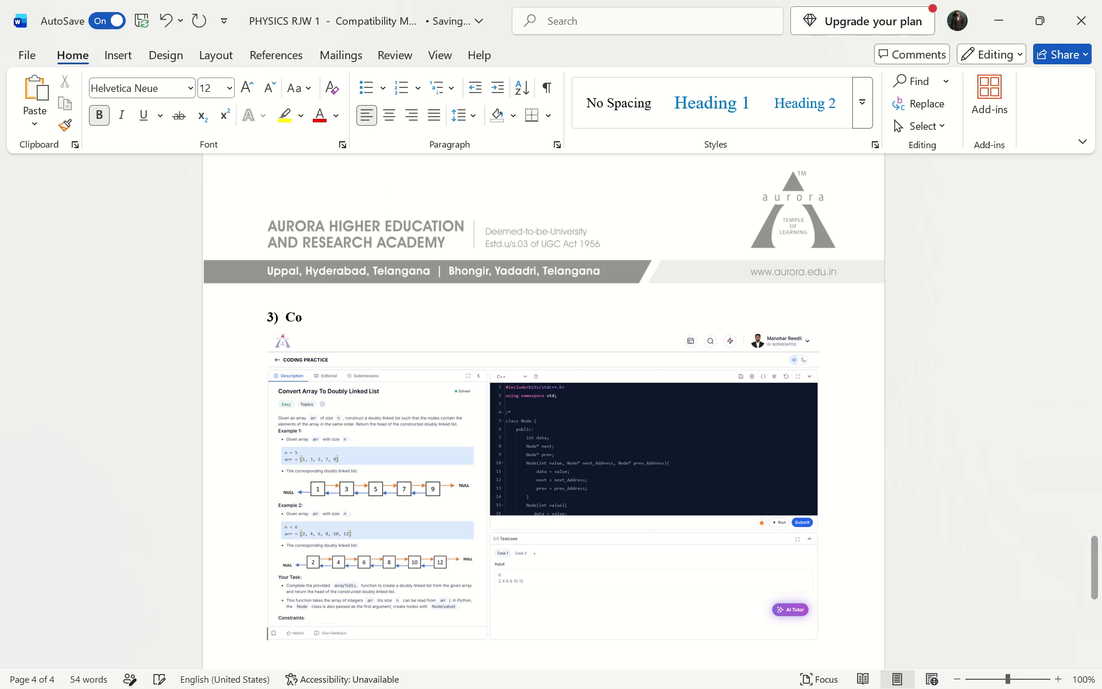
type("nvert")
key("space")
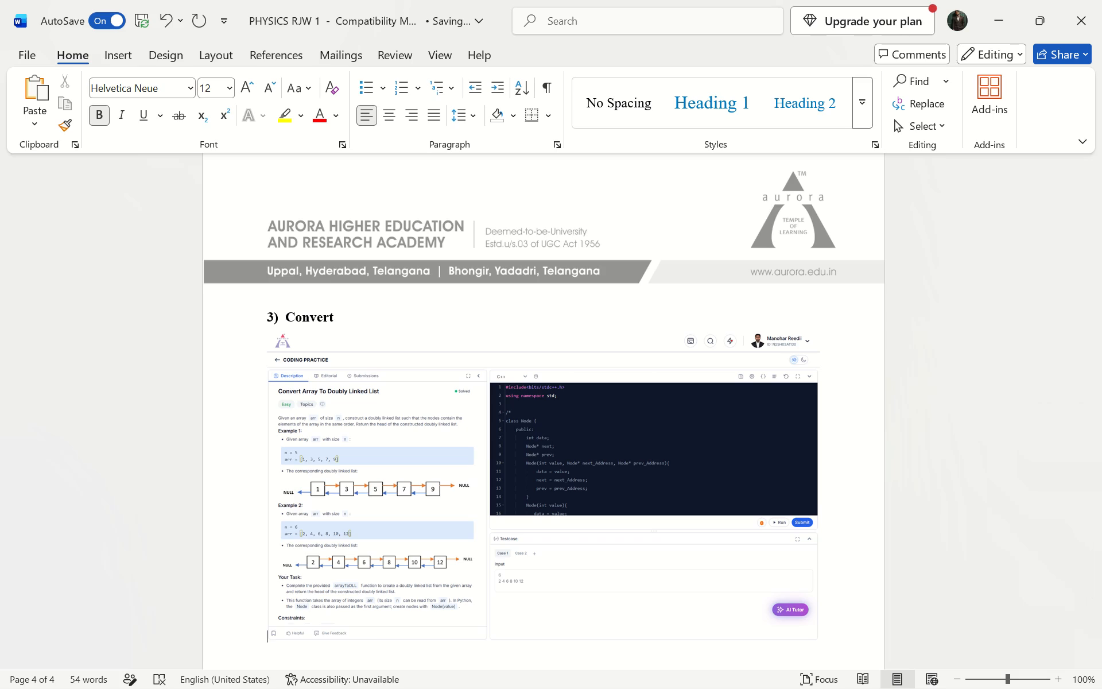
key("shift+a")
type("rray")
key("space")
key("shift+t")
key("o")
key("space")
type("Dou")
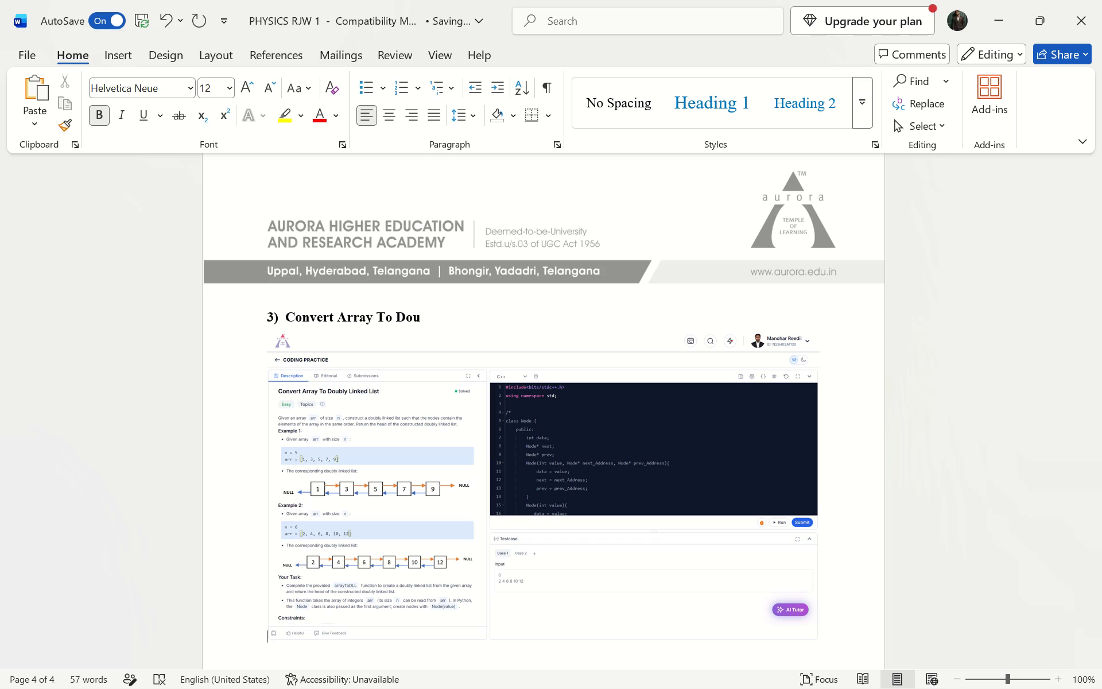
type("bly")
key("space")
key("shift+l")
type("inked")
key("space")
type("List")
Capture the browser page with the accepted C++ submission and paste it on a new line below the problem screenshot in the Word report.
scroll(334, 389, "down", 1)
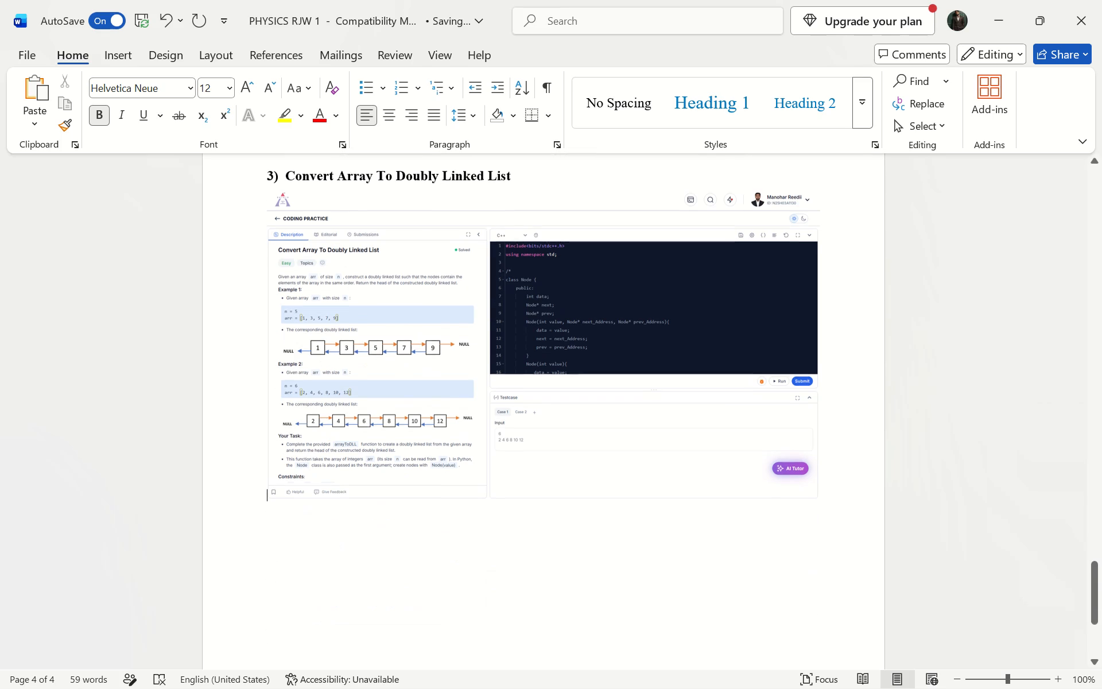
scroll(334, 389, "down", 1)
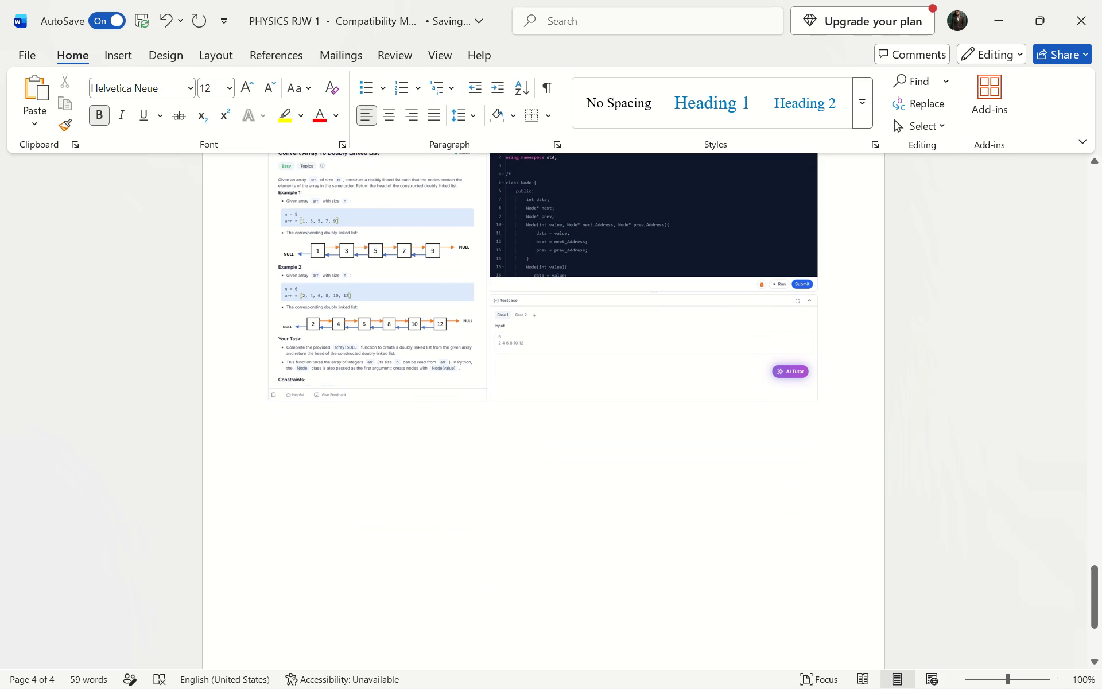
left_click(833, 408)
key("Return")
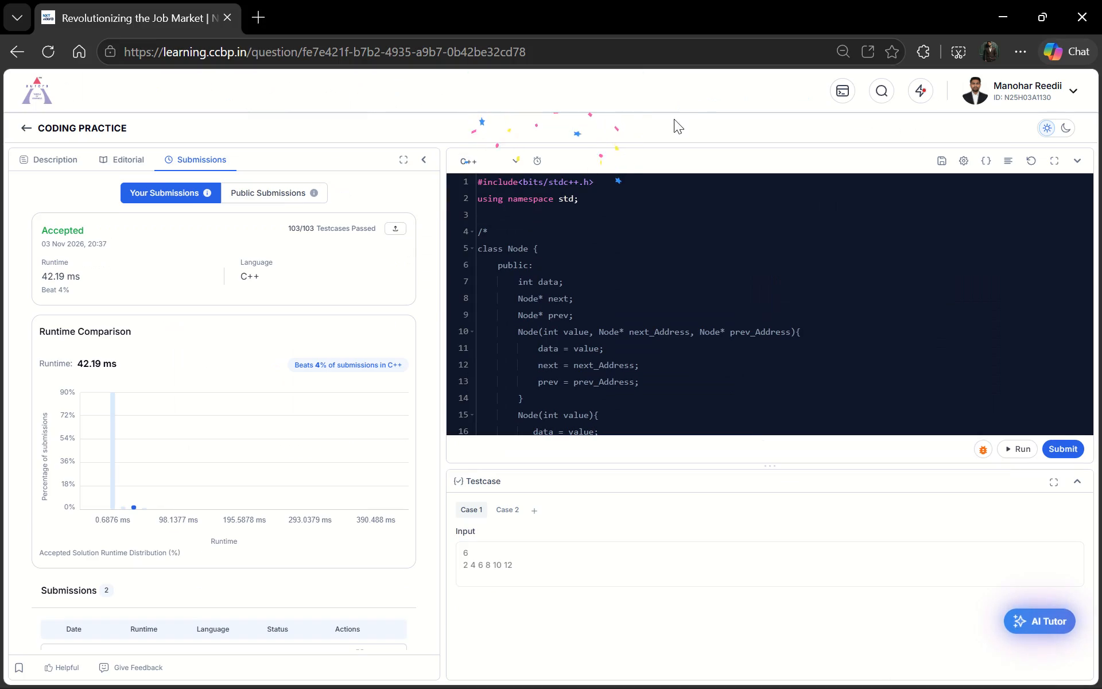
right_click(694, 103)
left_click(764, 411)
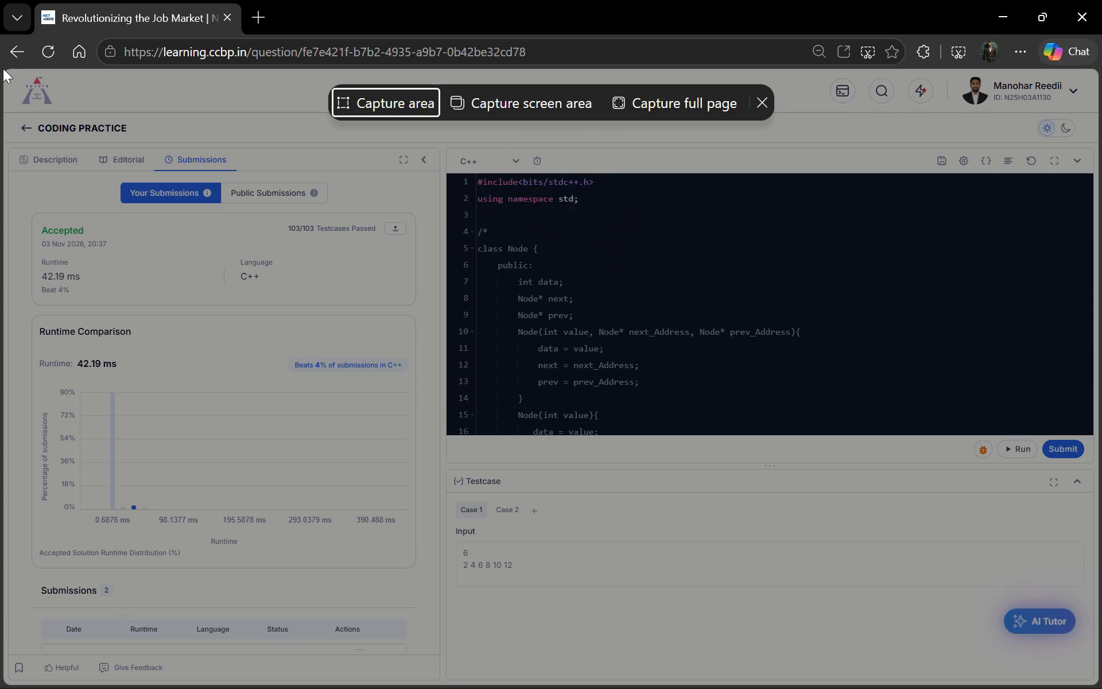
left_click_drag(3, 69, 104, 678)
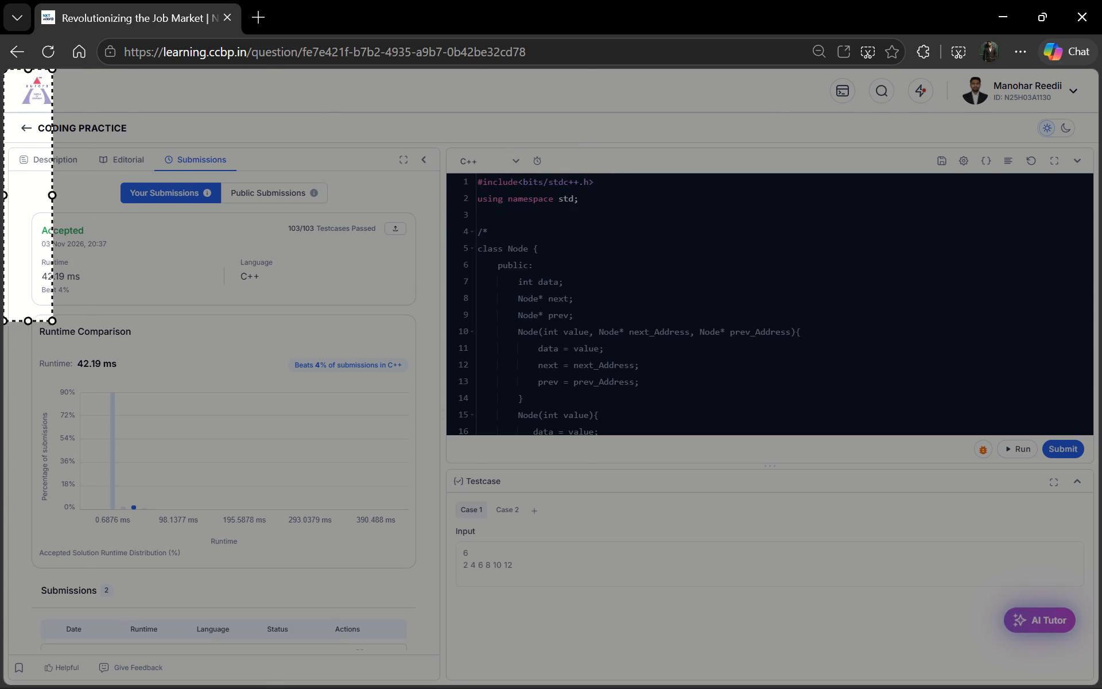
left_click_drag(104, 678, 847, 688)
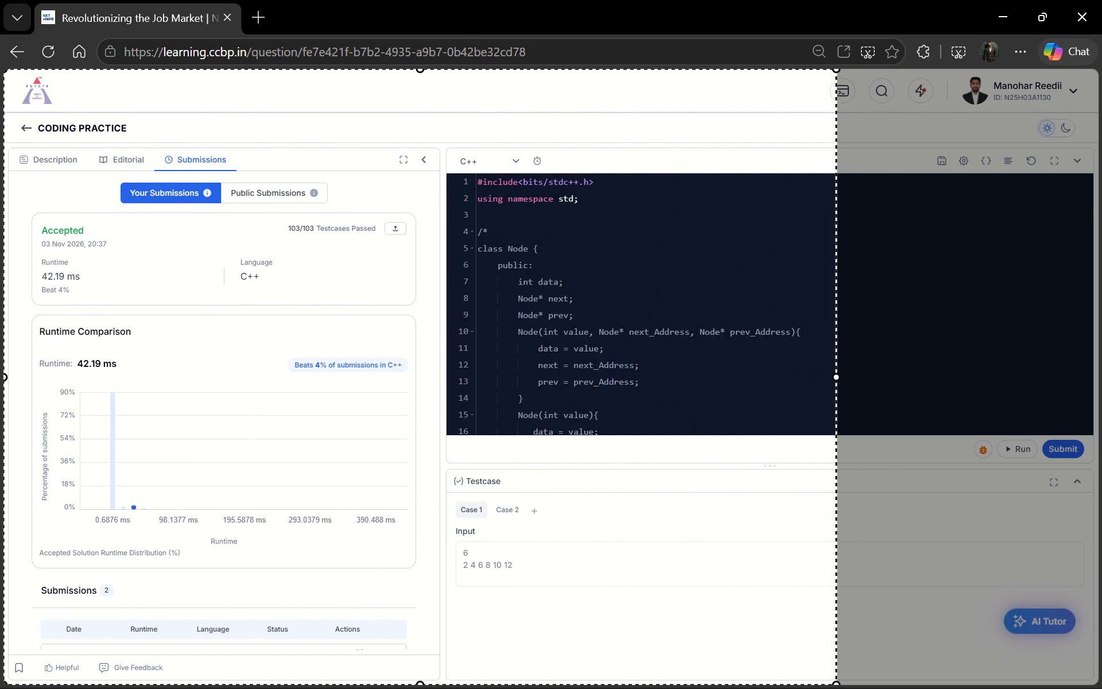
left_click_drag(847, 688, 1101, 688)
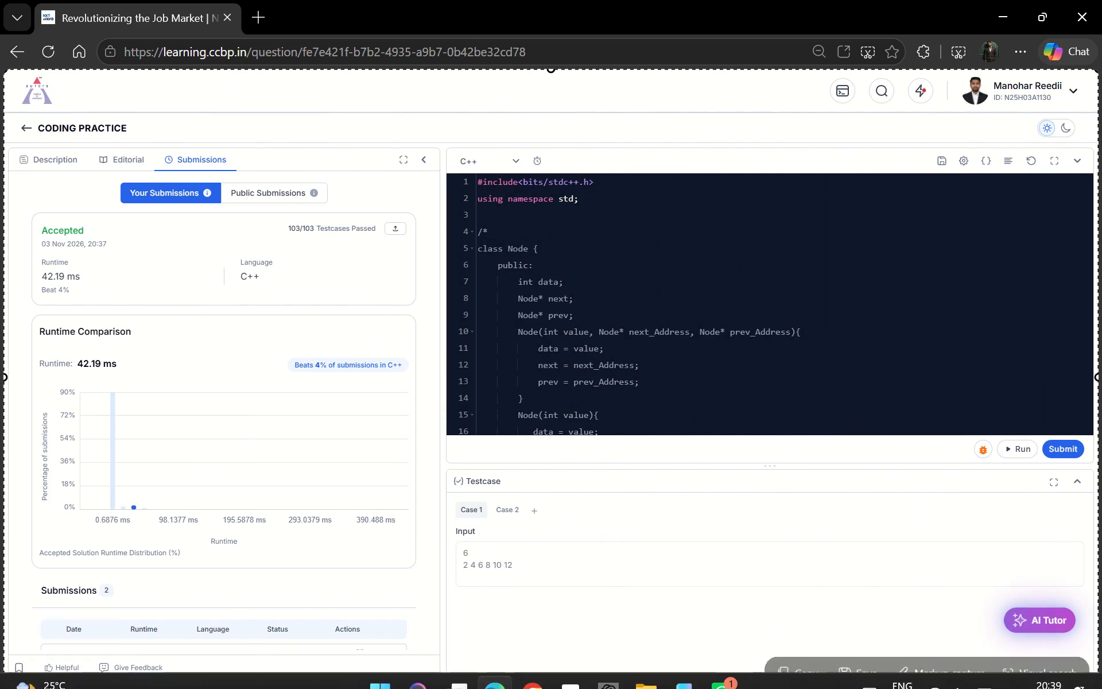
key("ctrl+c")
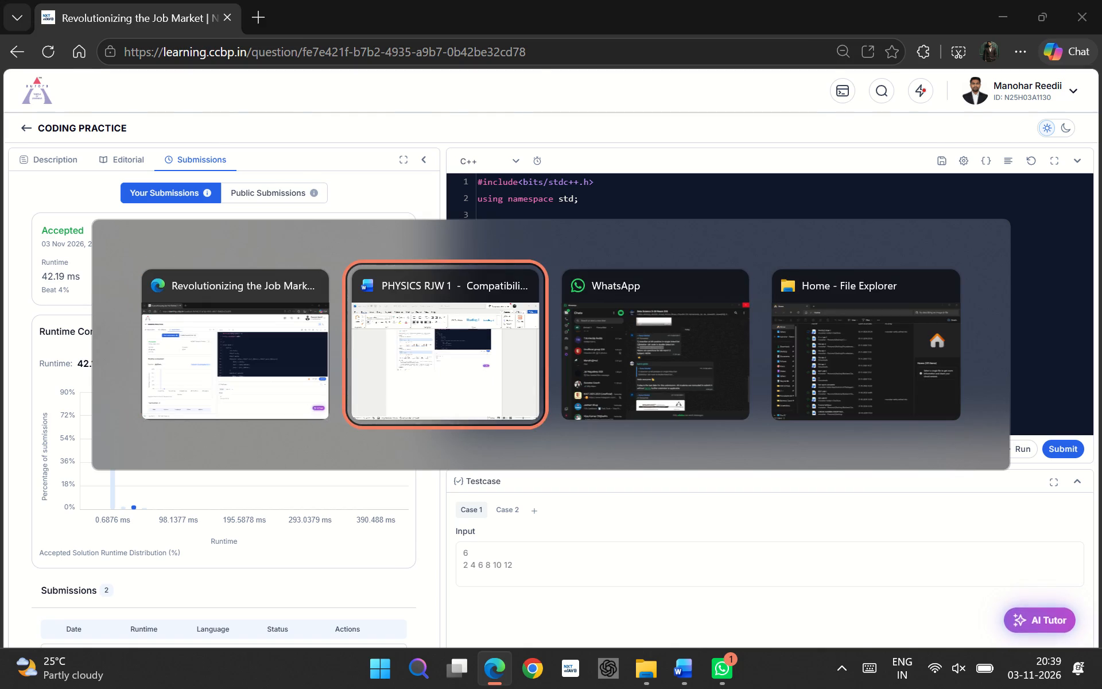
key("ctrl+v")
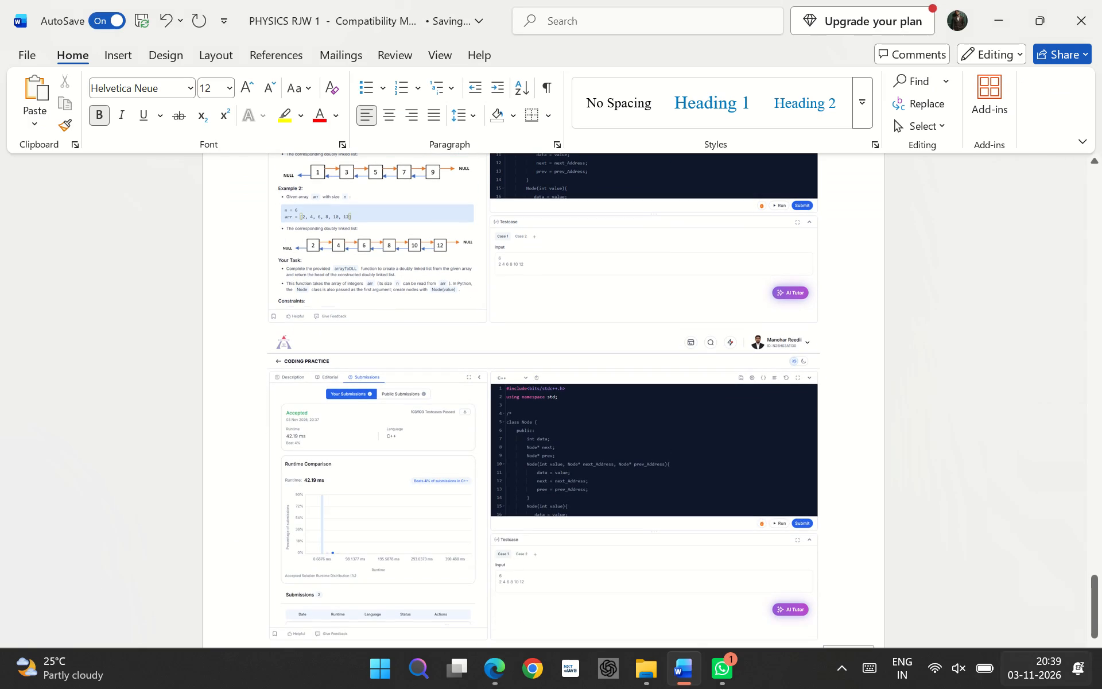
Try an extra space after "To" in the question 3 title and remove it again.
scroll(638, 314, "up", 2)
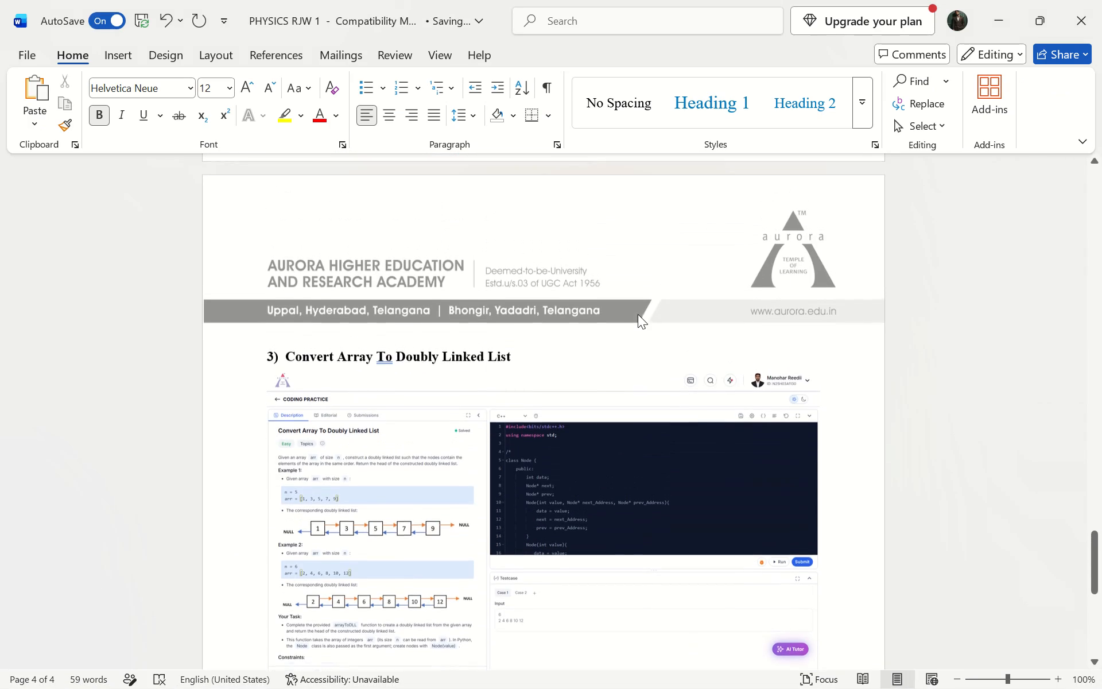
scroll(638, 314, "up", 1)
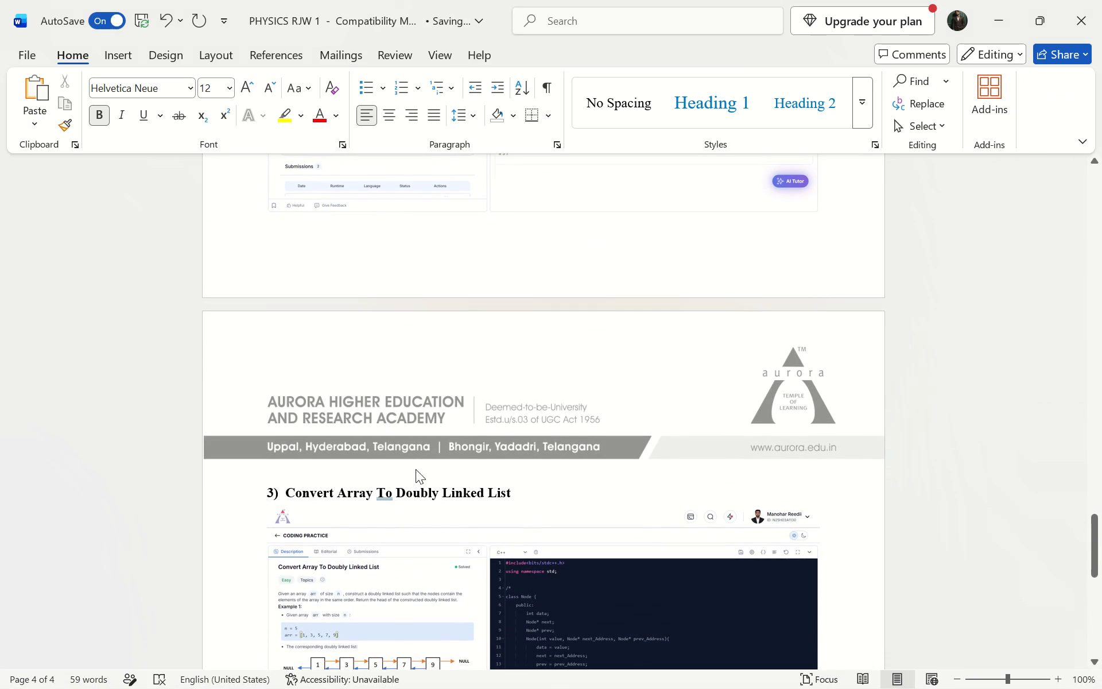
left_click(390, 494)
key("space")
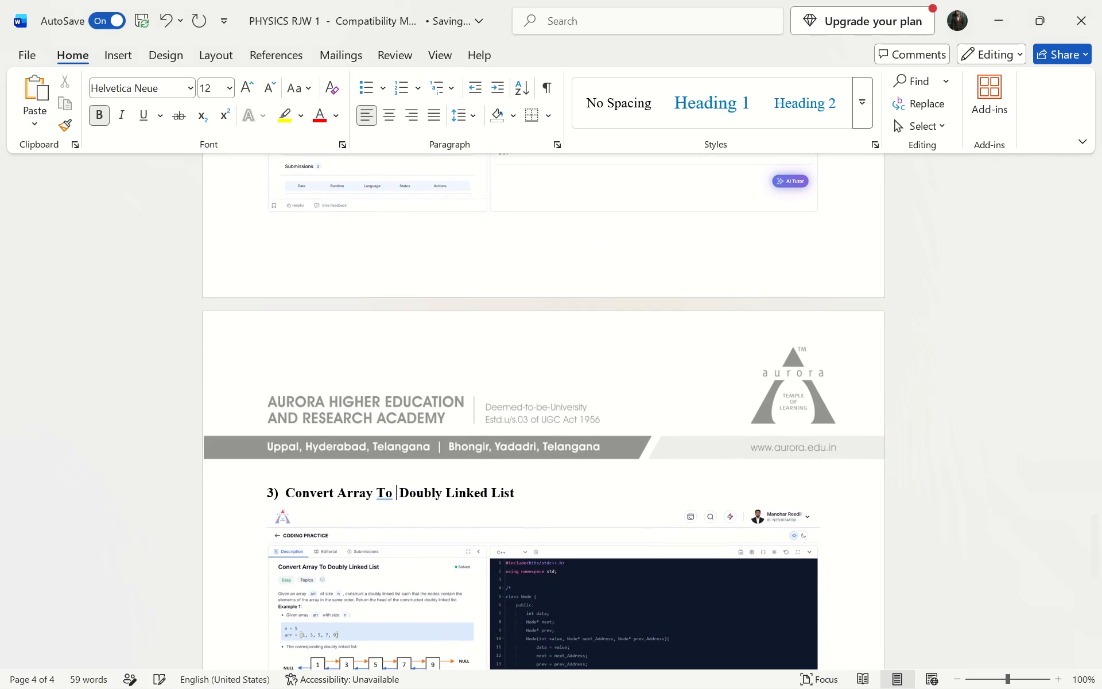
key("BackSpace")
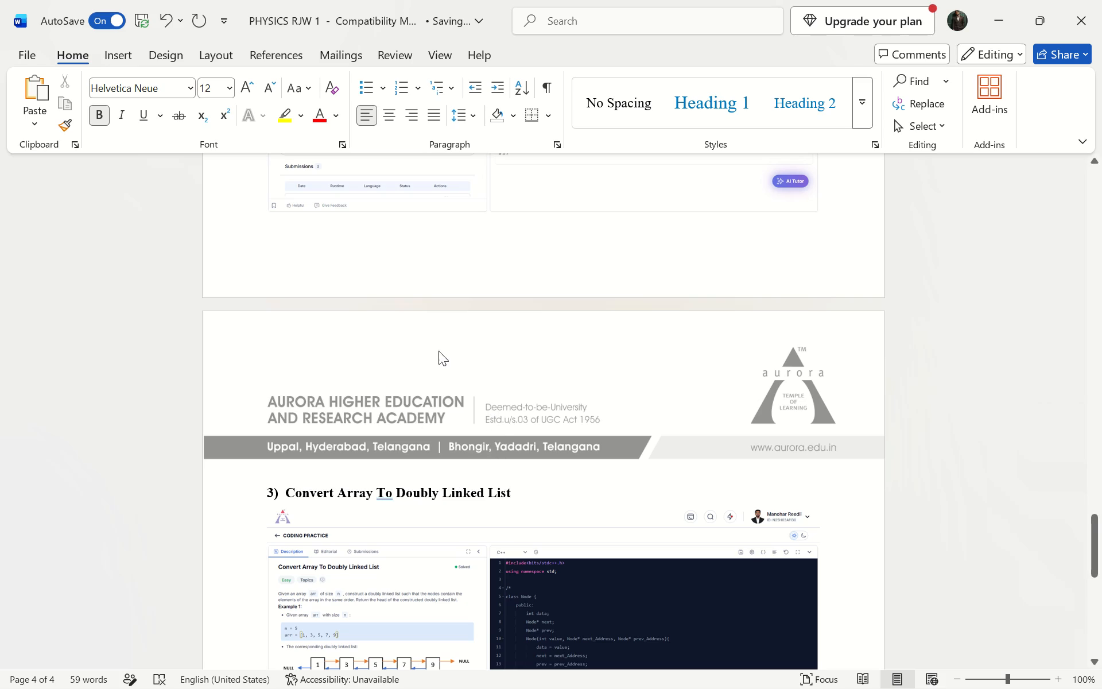
Add a single space after "Class &Section:" in the student details table on the first page.
scroll(439, 351, "up", 6)
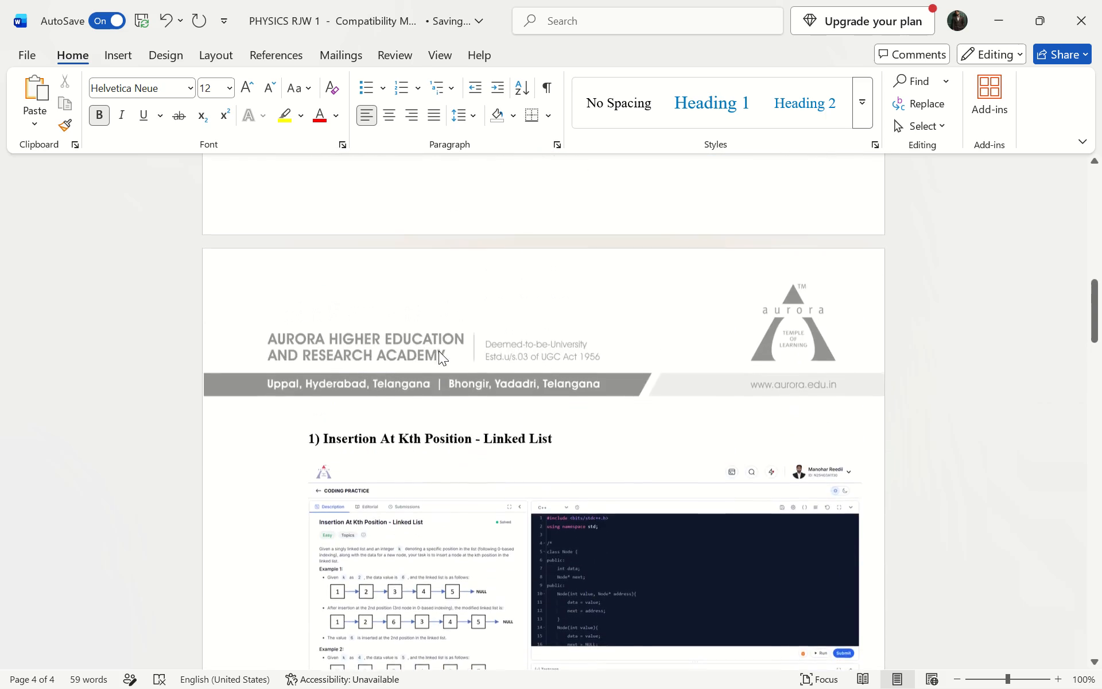
scroll(439, 351, "up", 3)
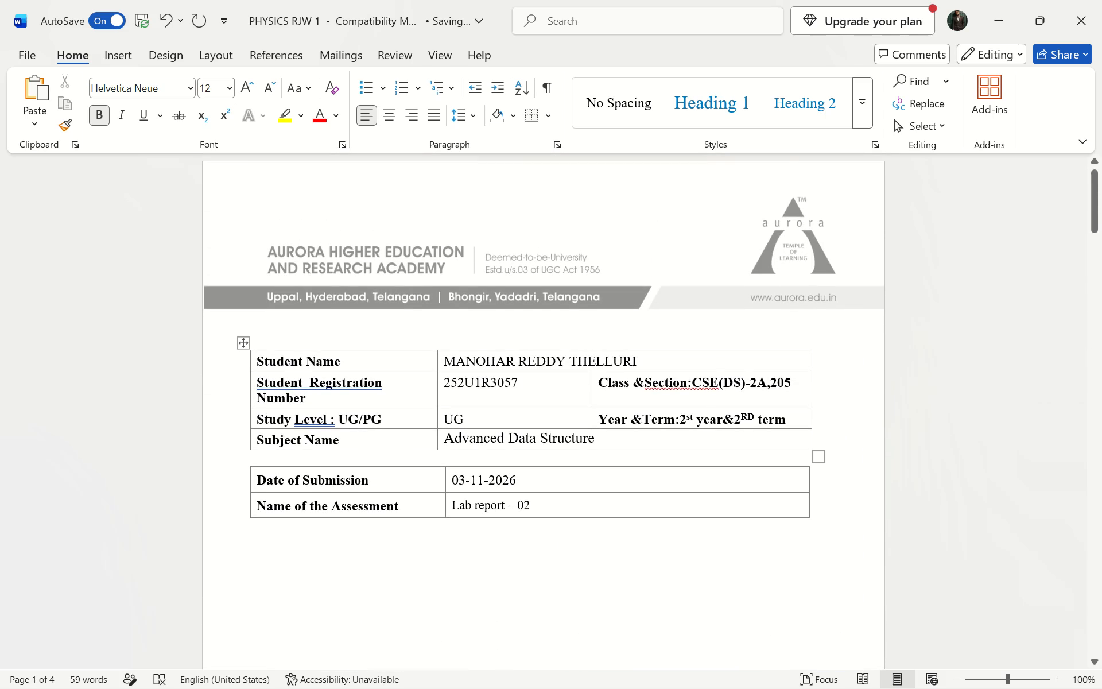
left_click(690, 379)
key("space")
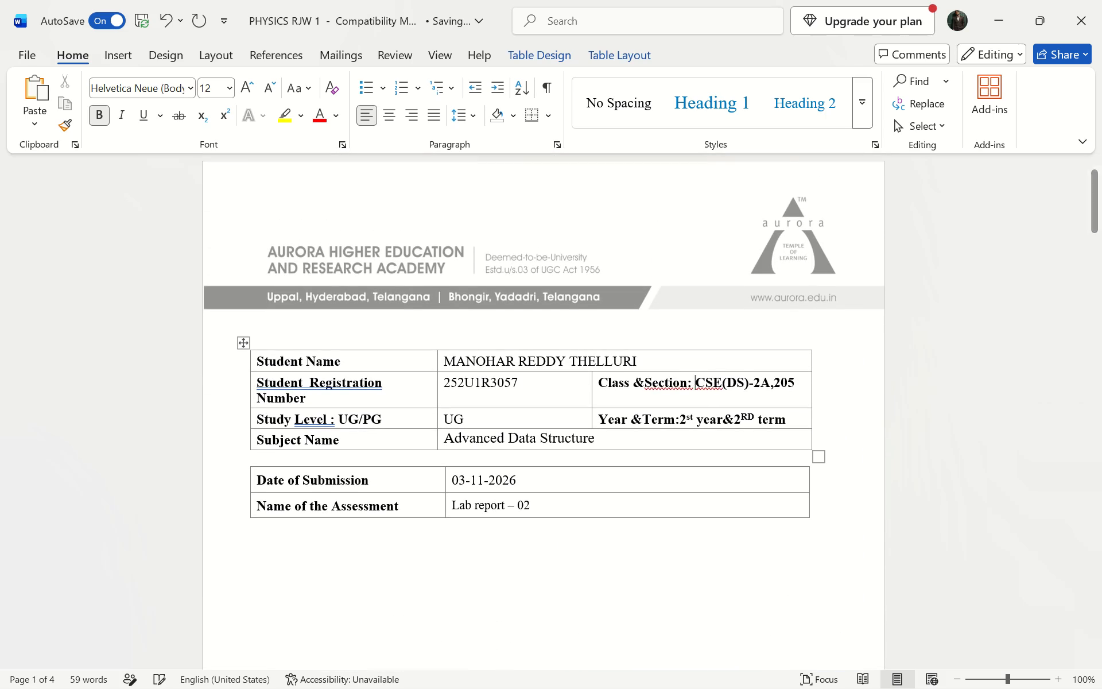
key("space")
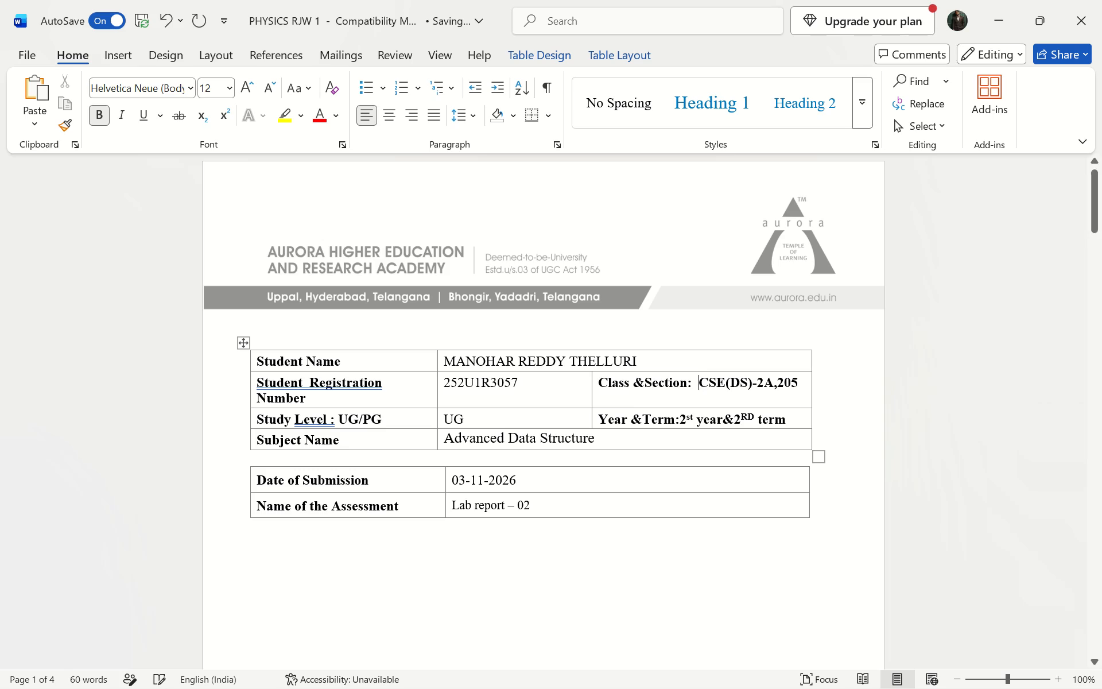
key("BackSpace")
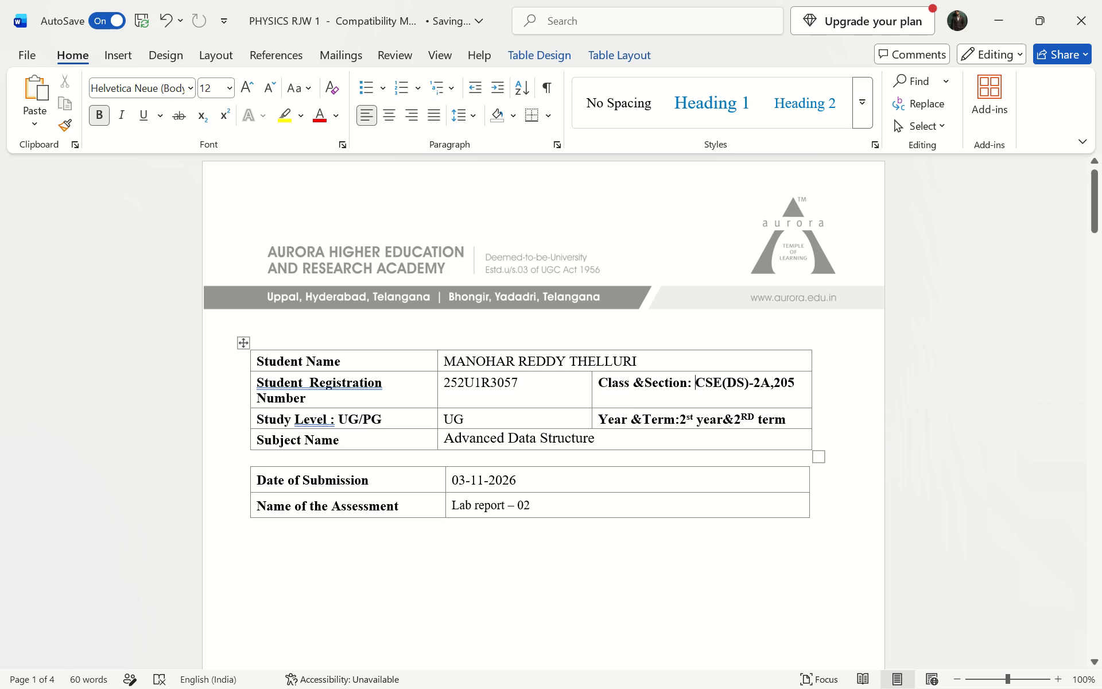
Start exporting the report as a PDF and choose the C++ folder on the Desktop as its destination.
left_click(30, 55)
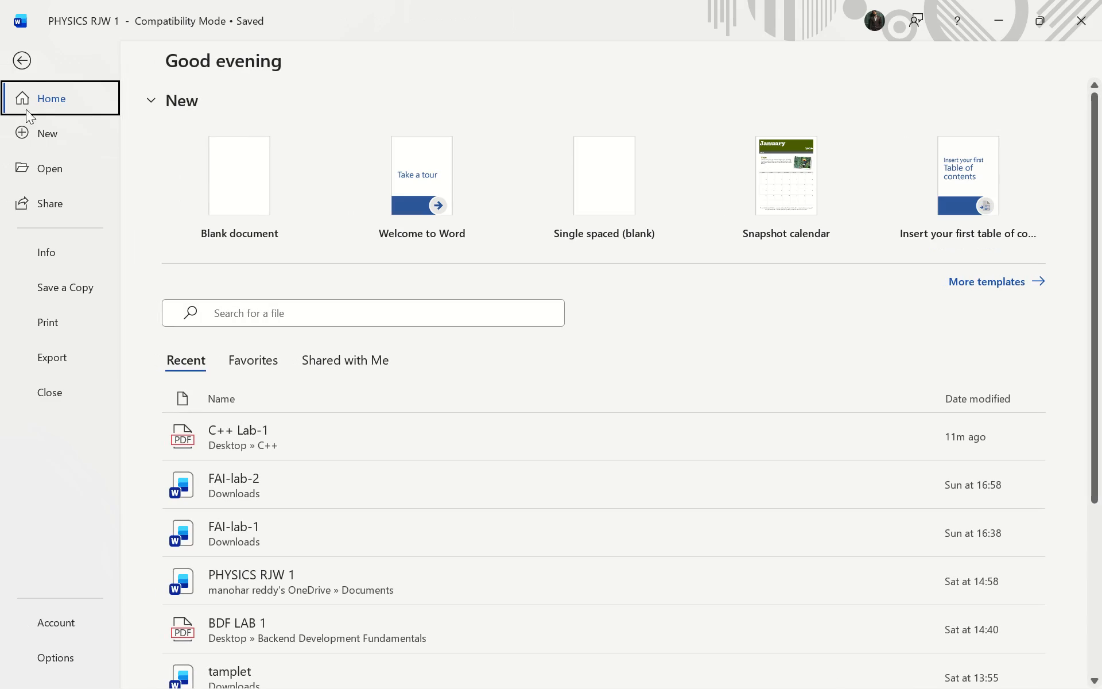
left_click(37, 349)
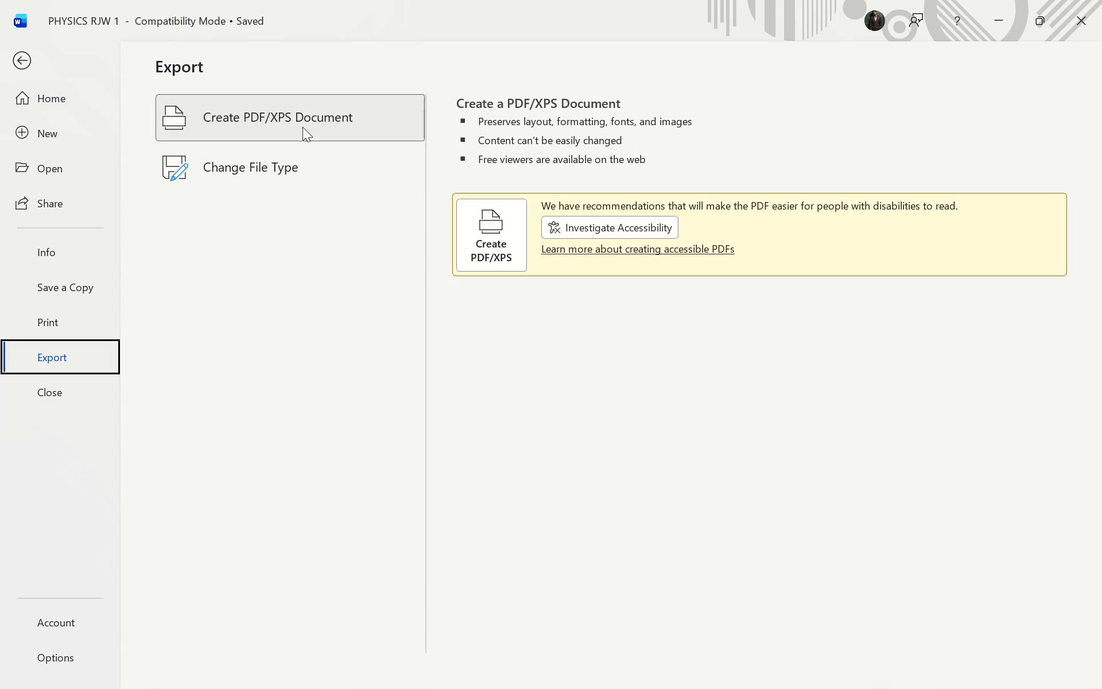
double_click(308, 119)
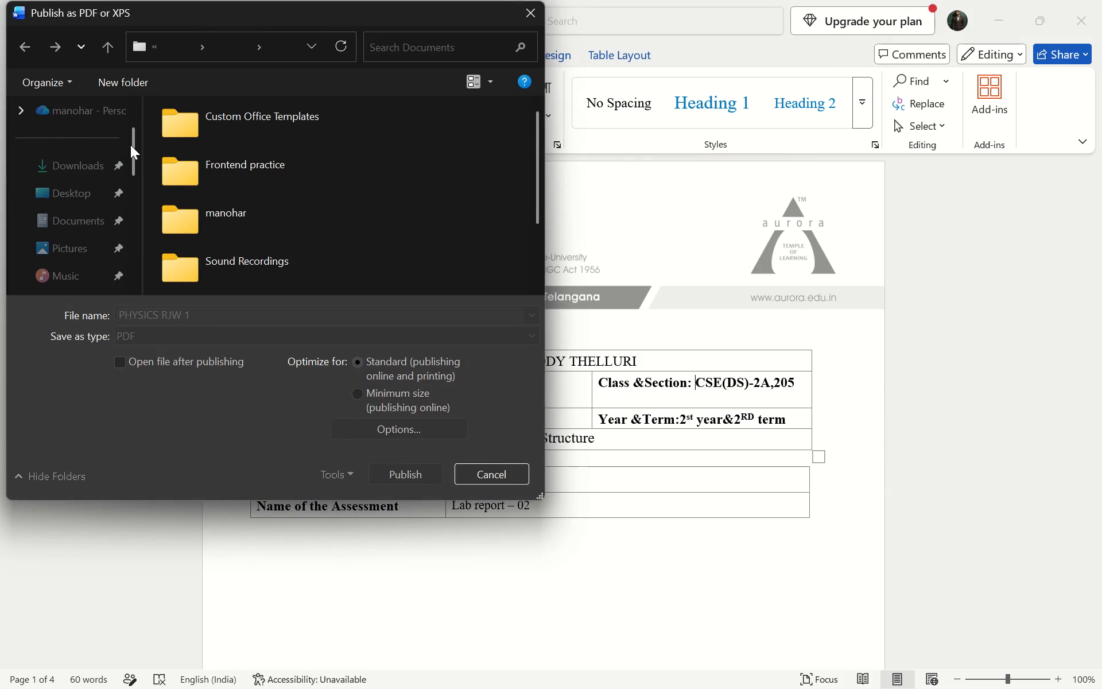
left_click_drag(134, 150, 131, 183)
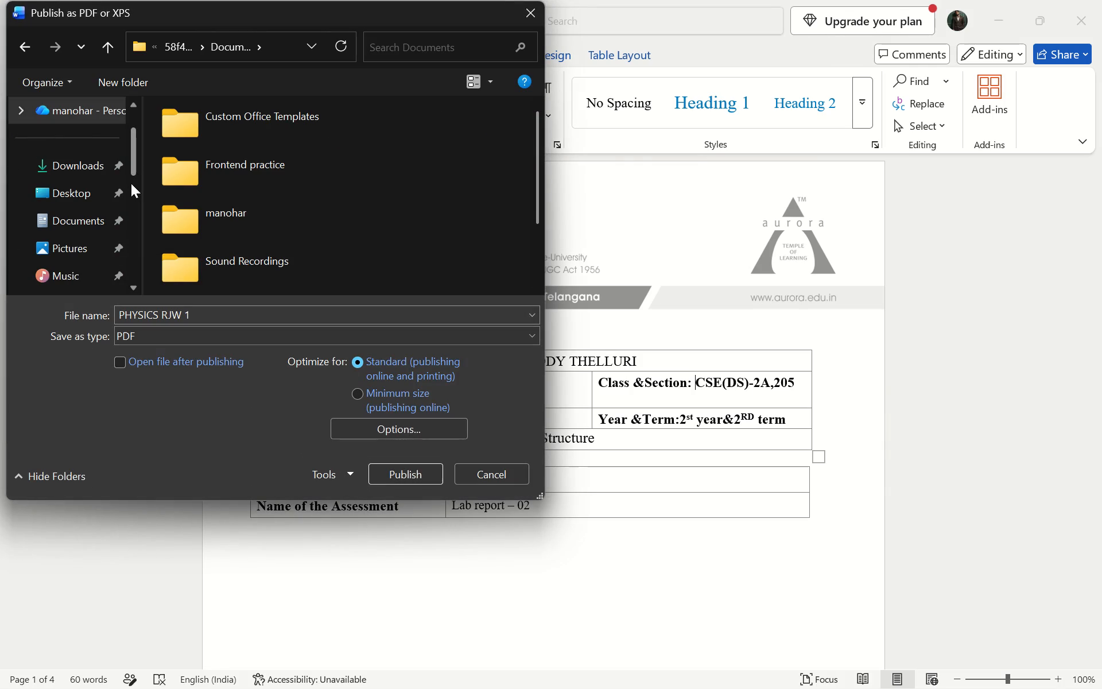
left_click_drag(131, 183, 130, 168)
left_click_drag(130, 168, 126, 237)
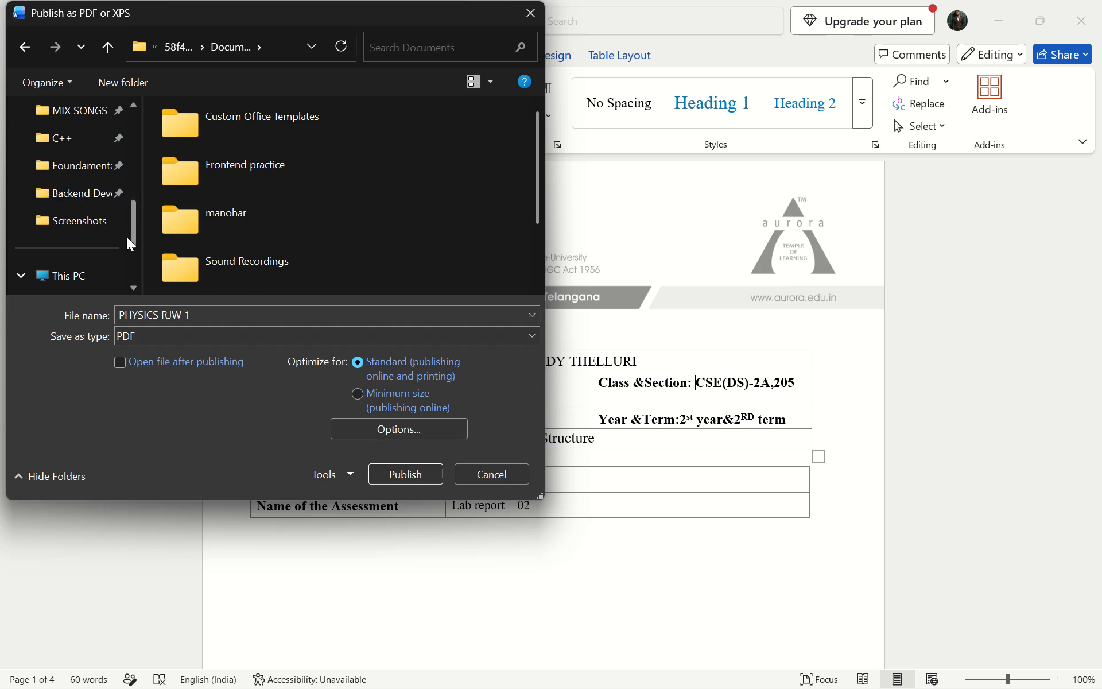
left_click(80, 145)
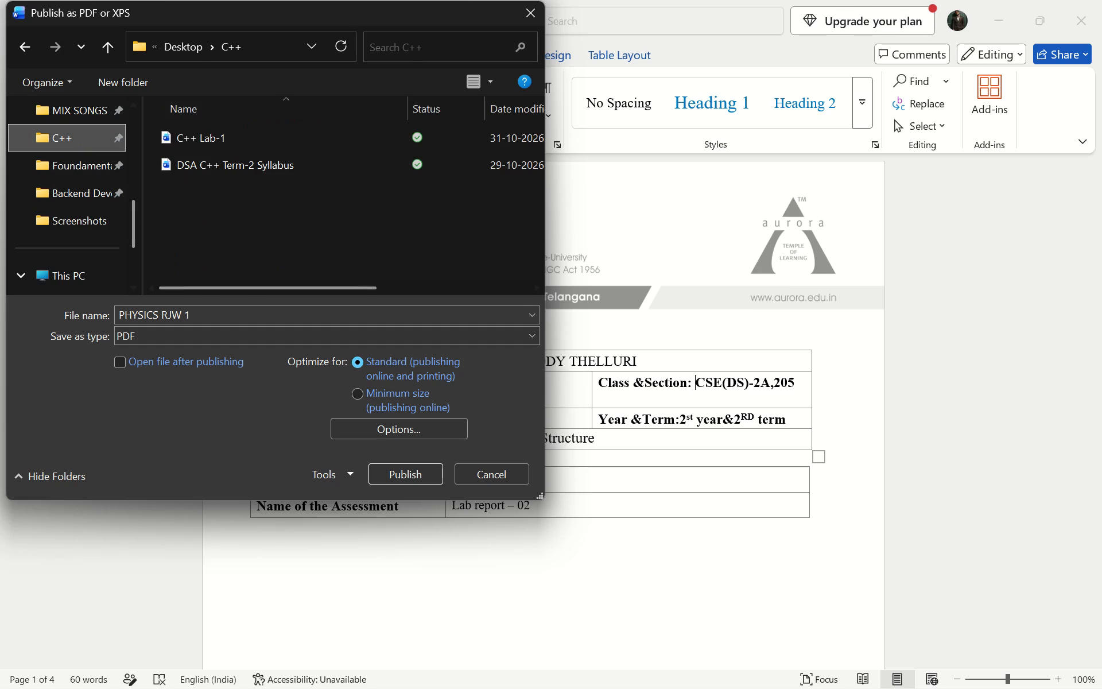
Name the PDF C++ Lab-2, publish it to the C++ folder, and close the Word report.
left_click(196, 316)
key("BackSpace")
key("c")
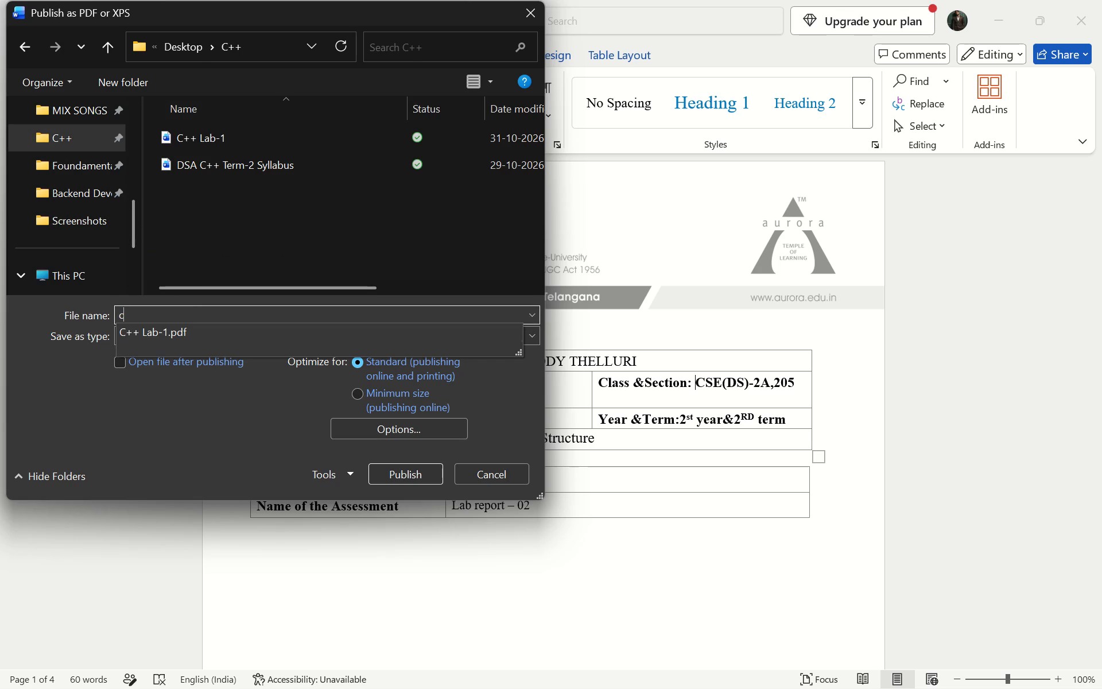
left_click(180, 327)
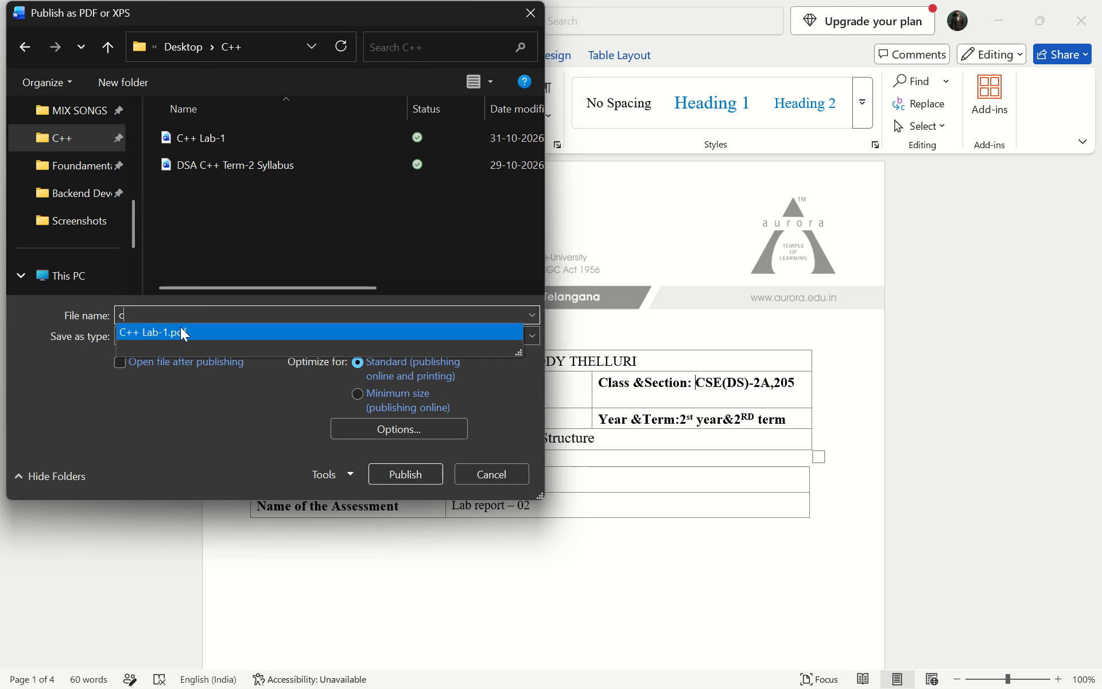
left_click(207, 311)
key("BackSpace")
key("BackSpace")
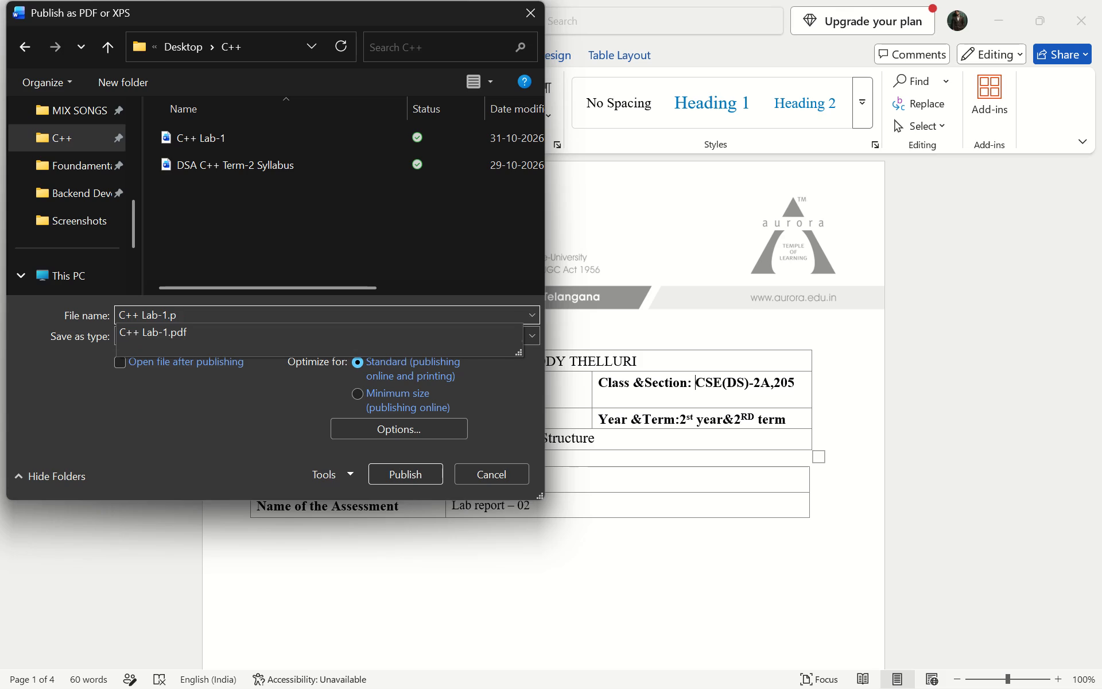
key("BackSpace")
key("BackSpace")
key("BackSpace")
key("2")
key("Return")
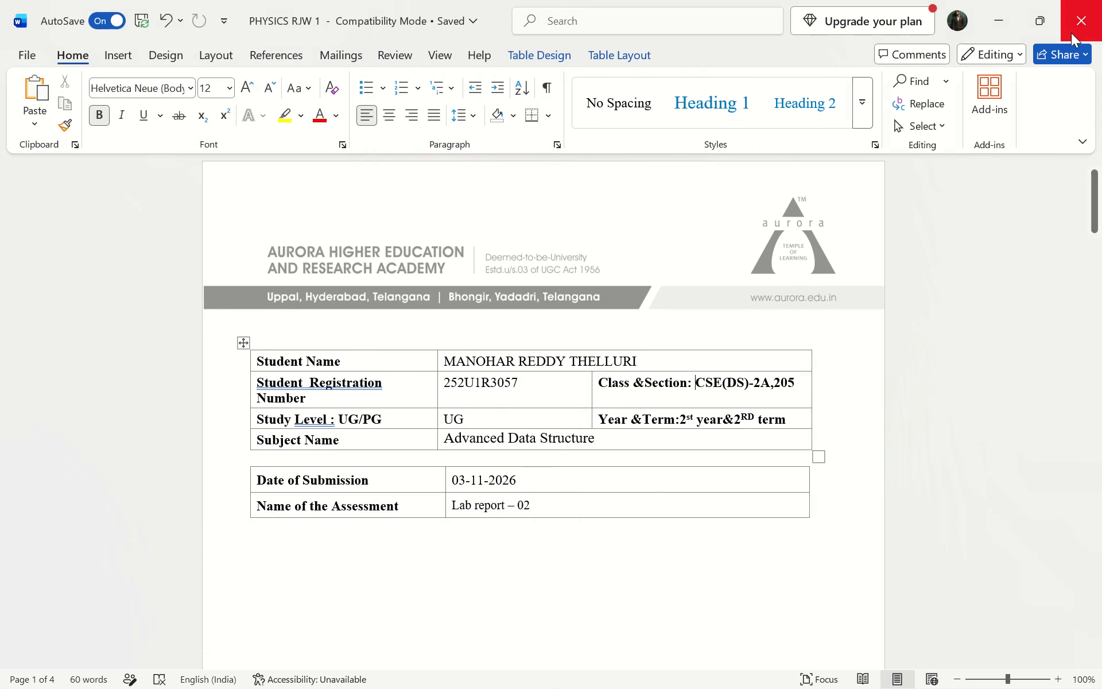
left_click(1082, 25)
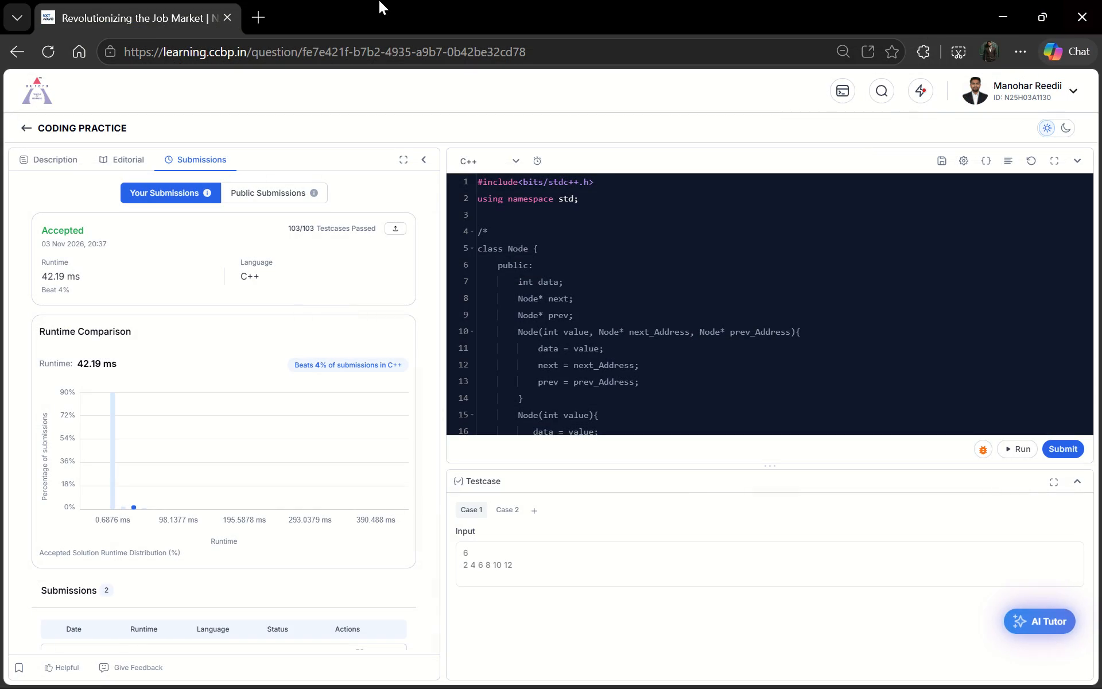
Open the Aurora University portal in a new browser tab.
left_click(263, 15)
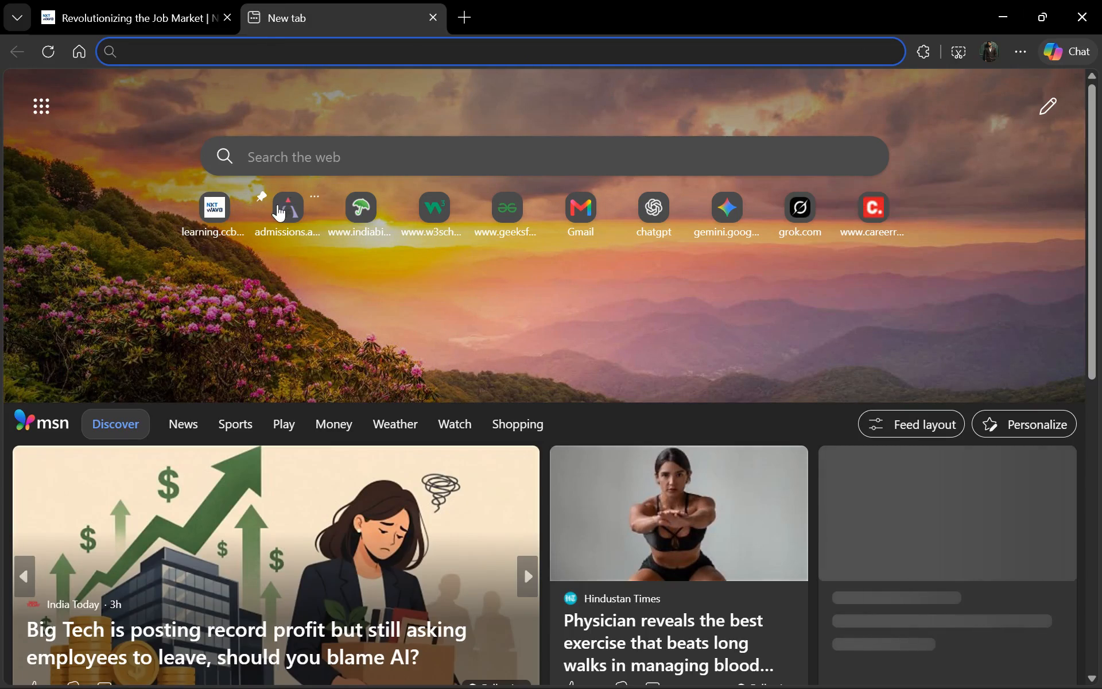
left_click(287, 209)
Open the C++ Lab-2 PDF from the C++ folder in File Explorer for viewing in Microsoft Edge.
key("super+e")
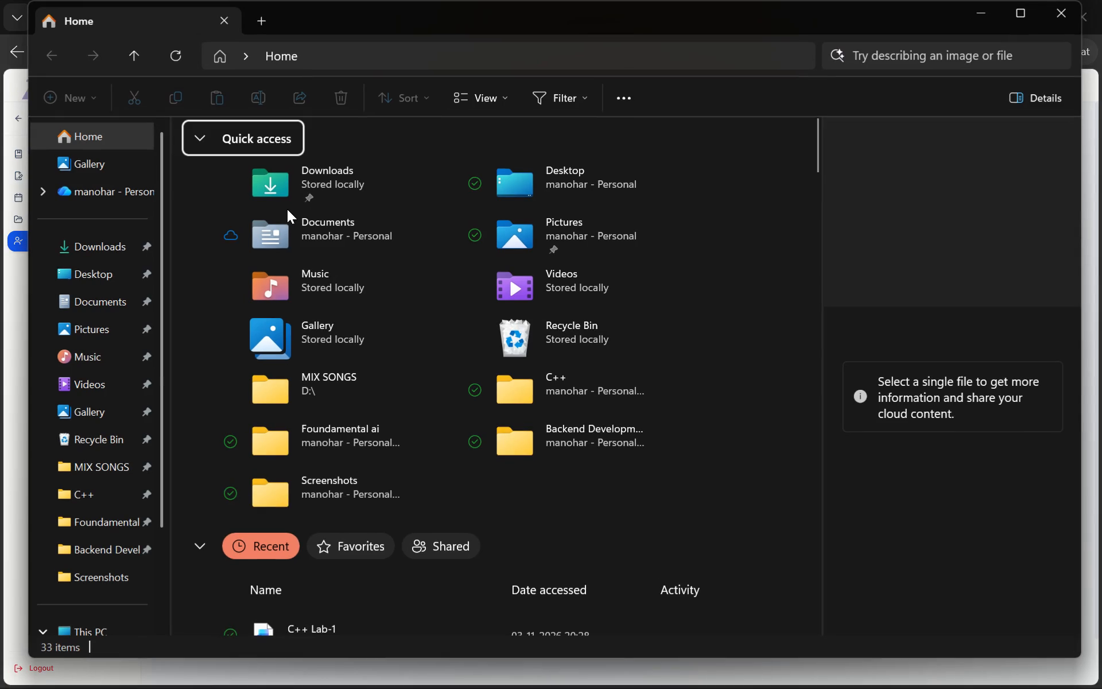
left_click(104, 493)
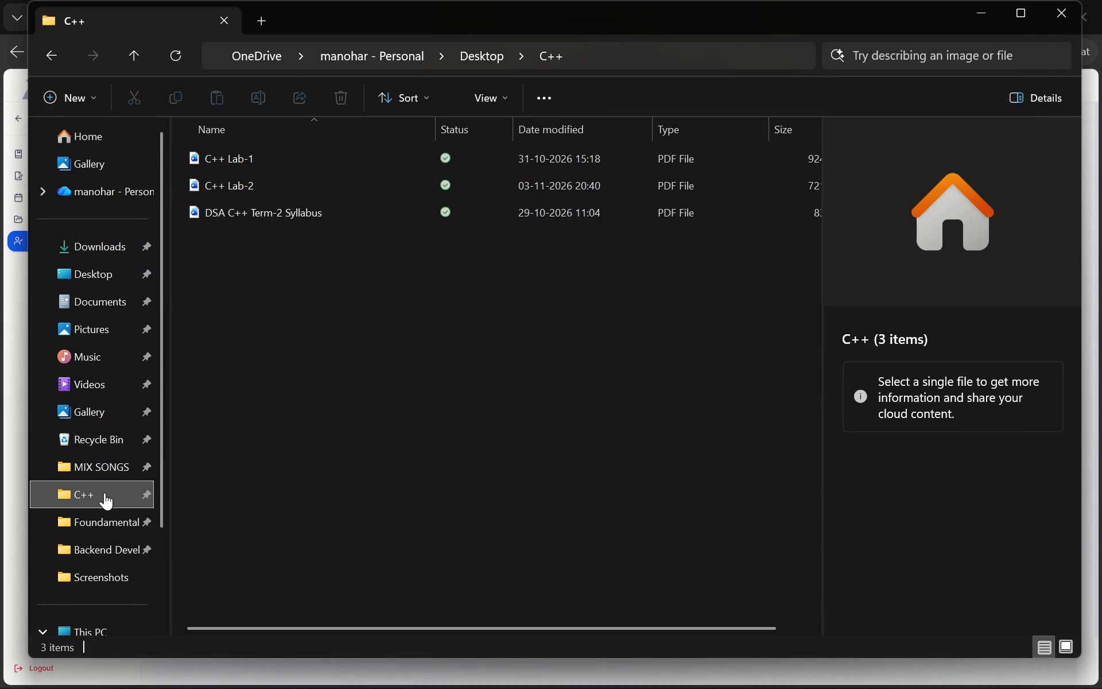
right_click(354, 192)
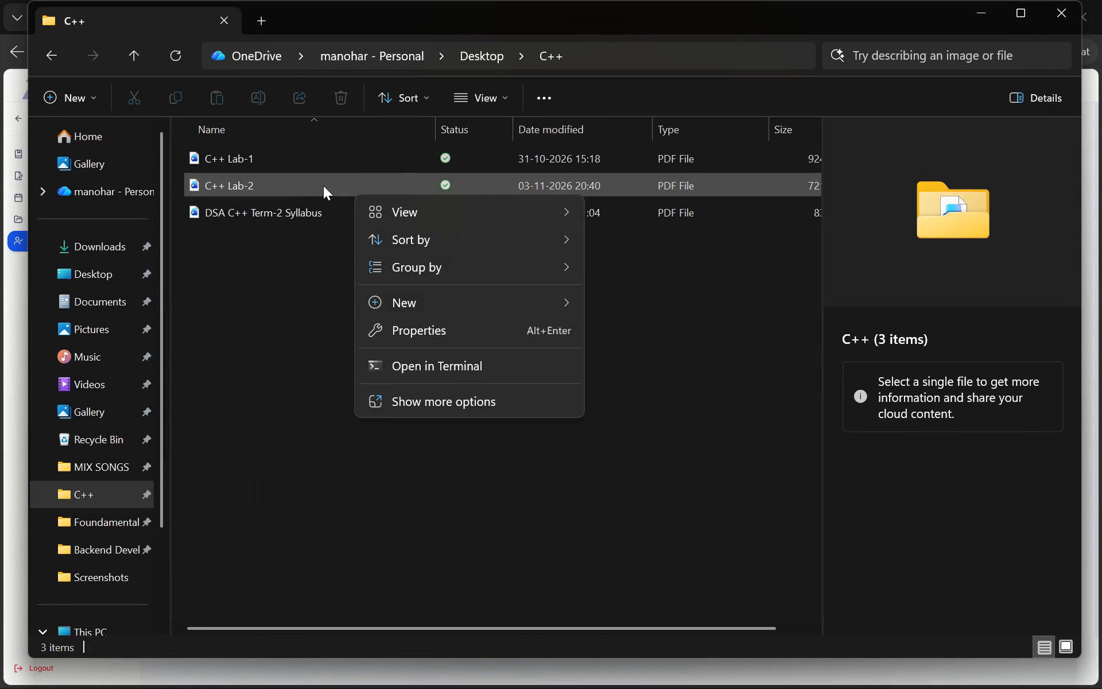
left_click(323, 185)
right_click(323, 185)
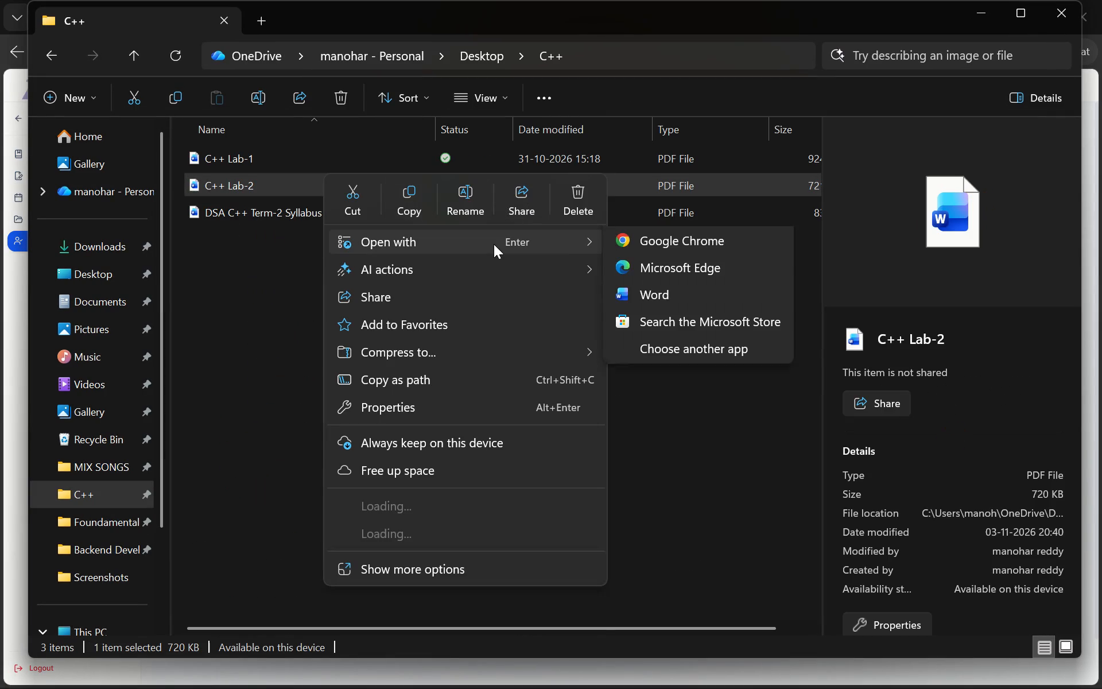
left_click(660, 293)
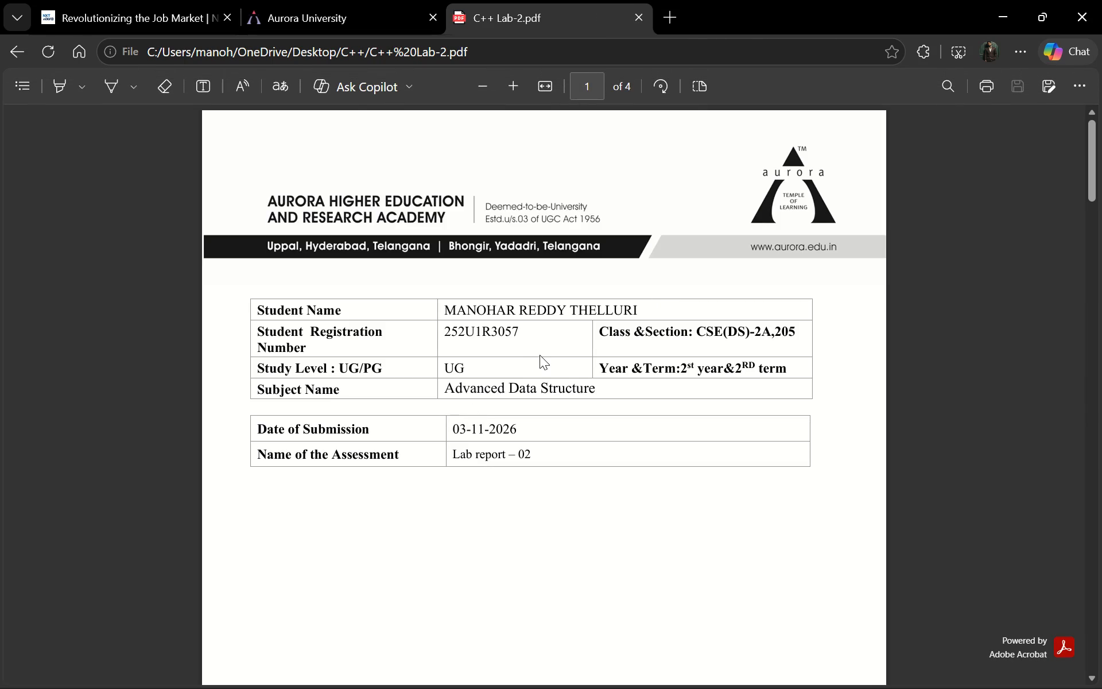
Review all pages of the C++ Lab-2 PDF, checking the student details, three question titles and their screenshots.
scroll(540, 355, "down", 3)
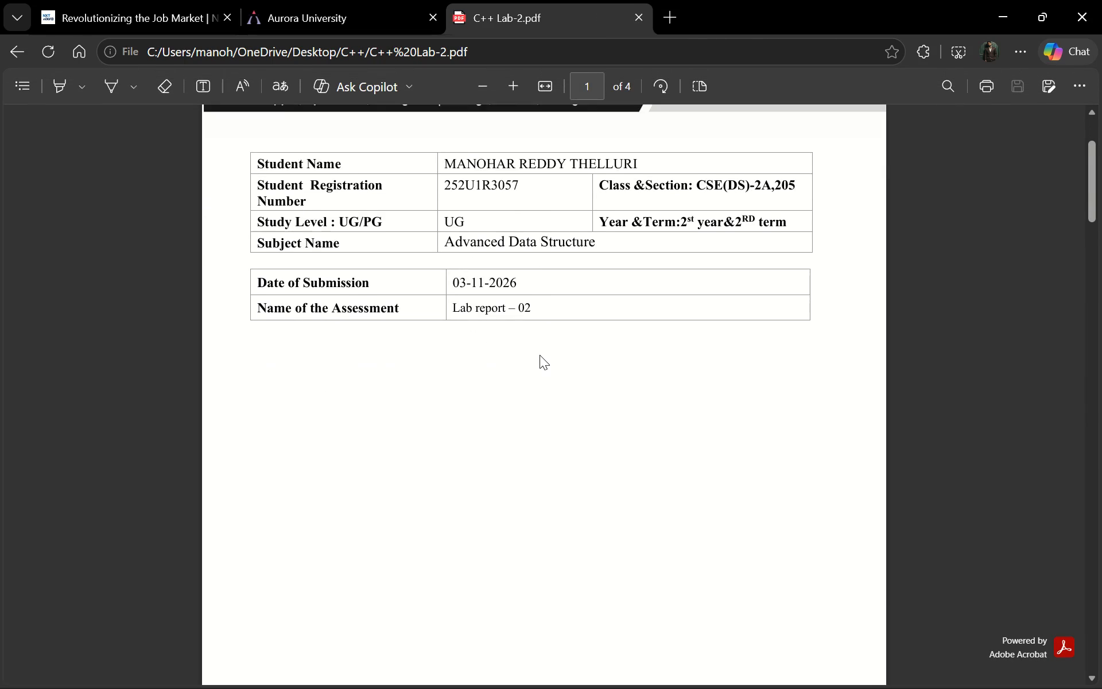
scroll(540, 355, "down", 4)
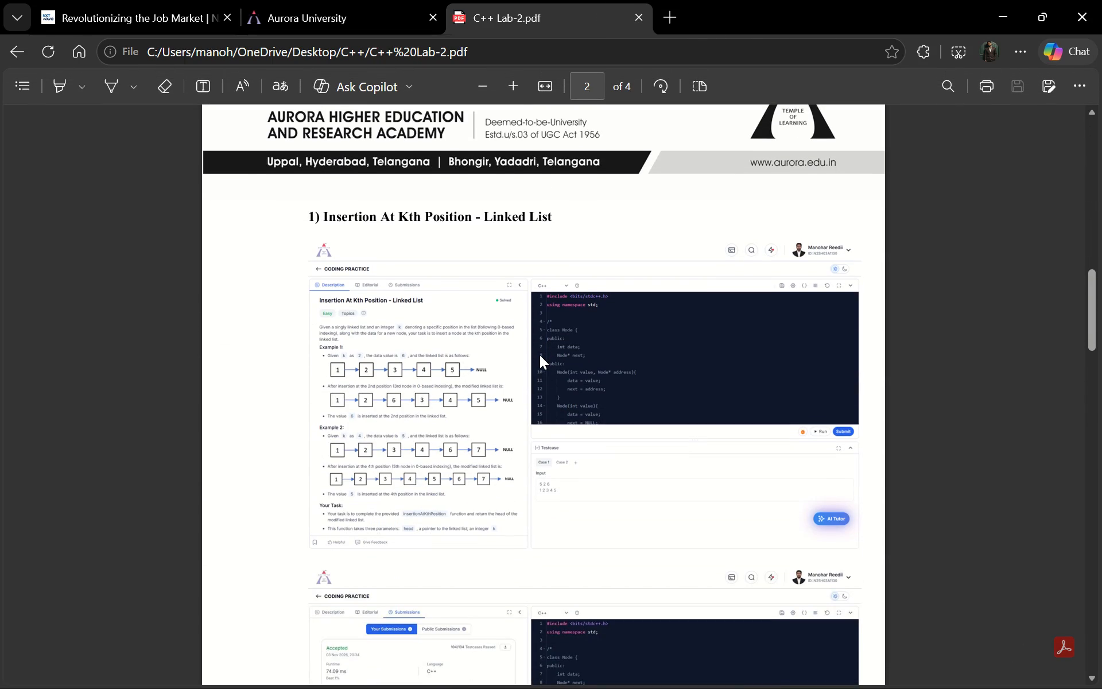
scroll(540, 355, "down", 3)
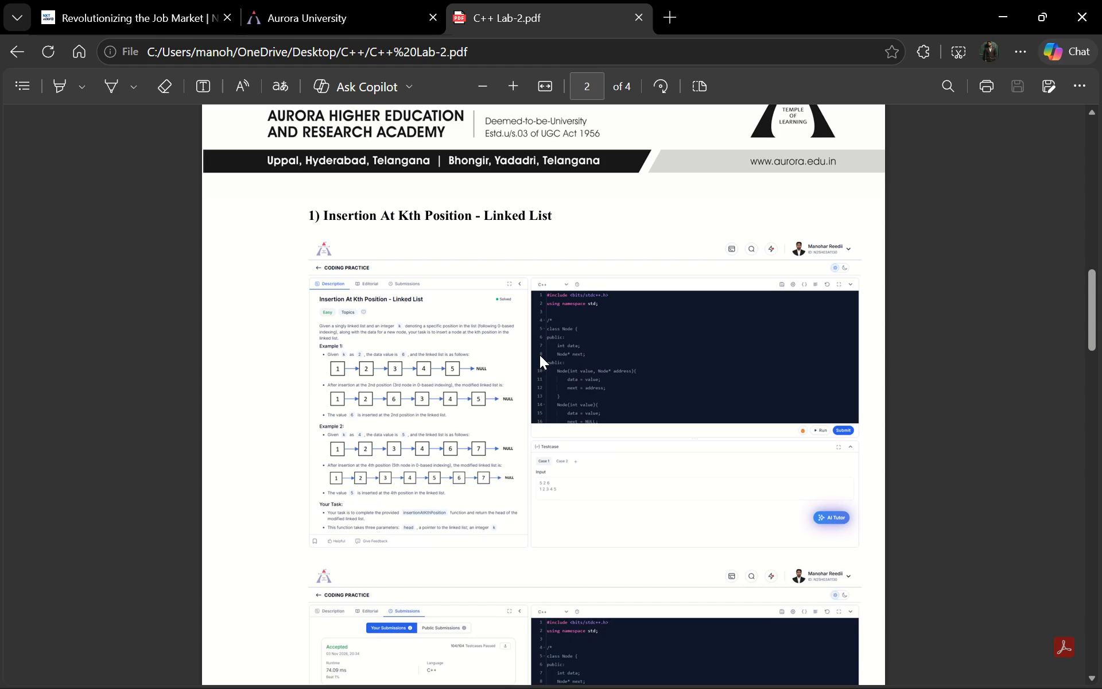
scroll(540, 355, "down", 2)
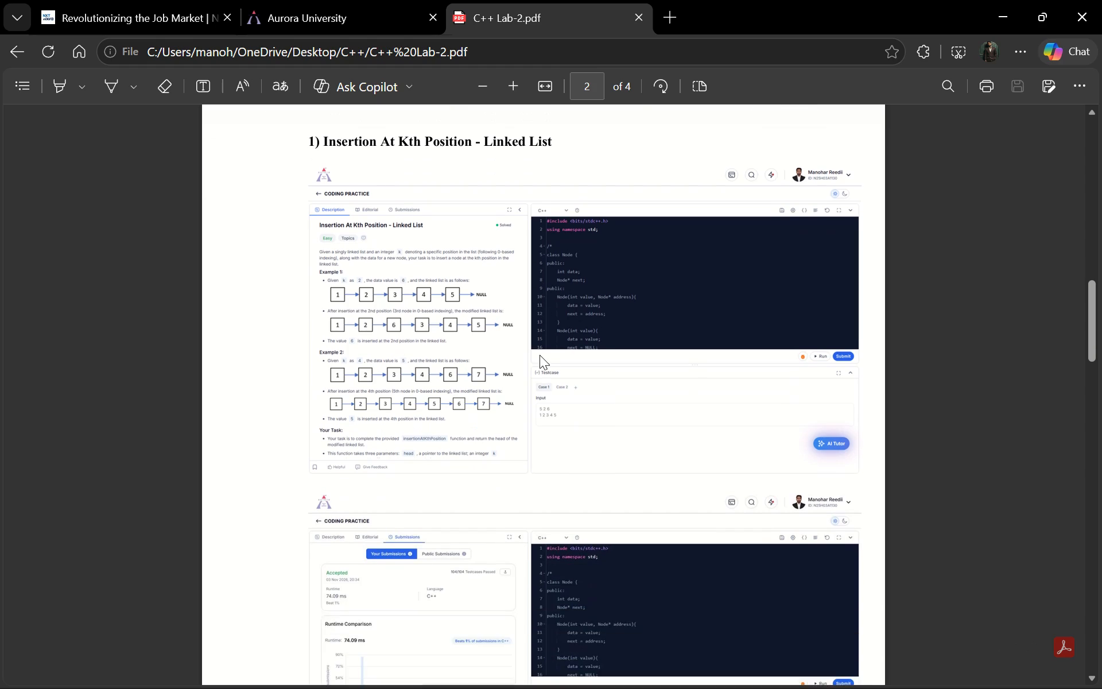
scroll(540, 355, "down", 2)
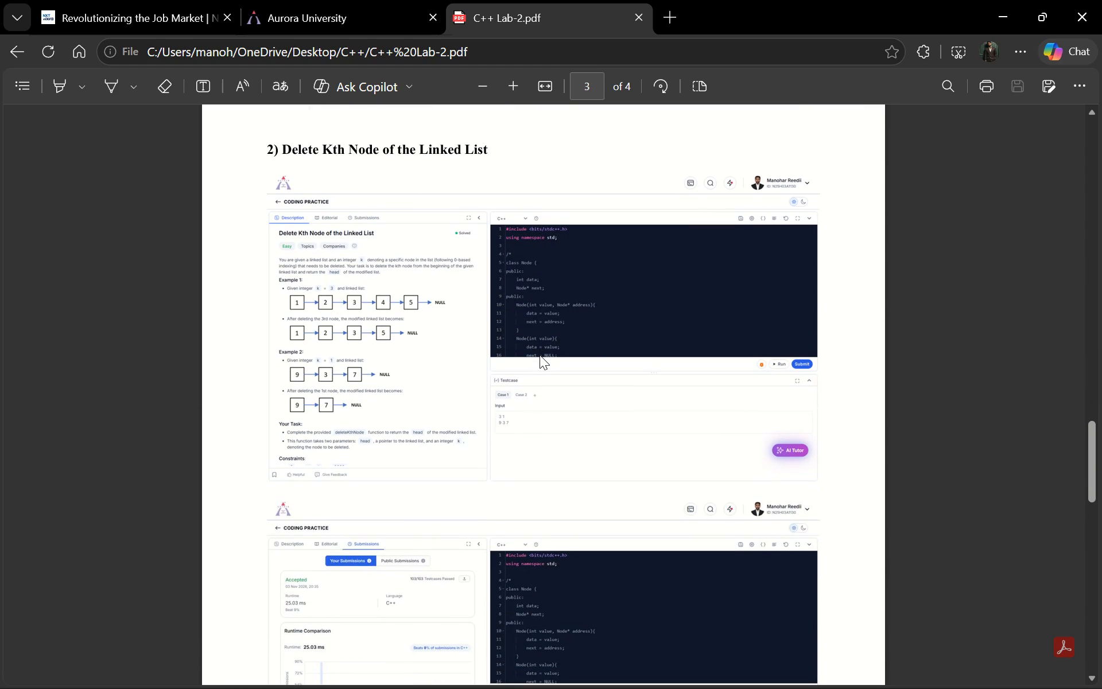
scroll(540, 355, "down", 4)
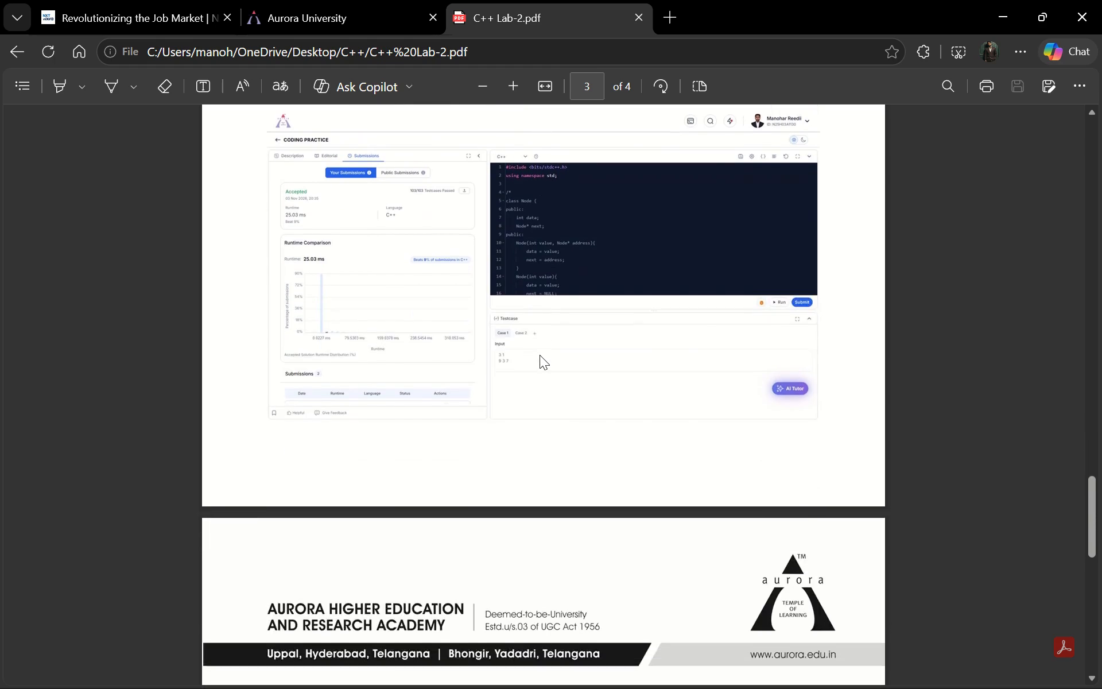
scroll(540, 355, "down", 2)
scroll(540, 355, "up", 6)
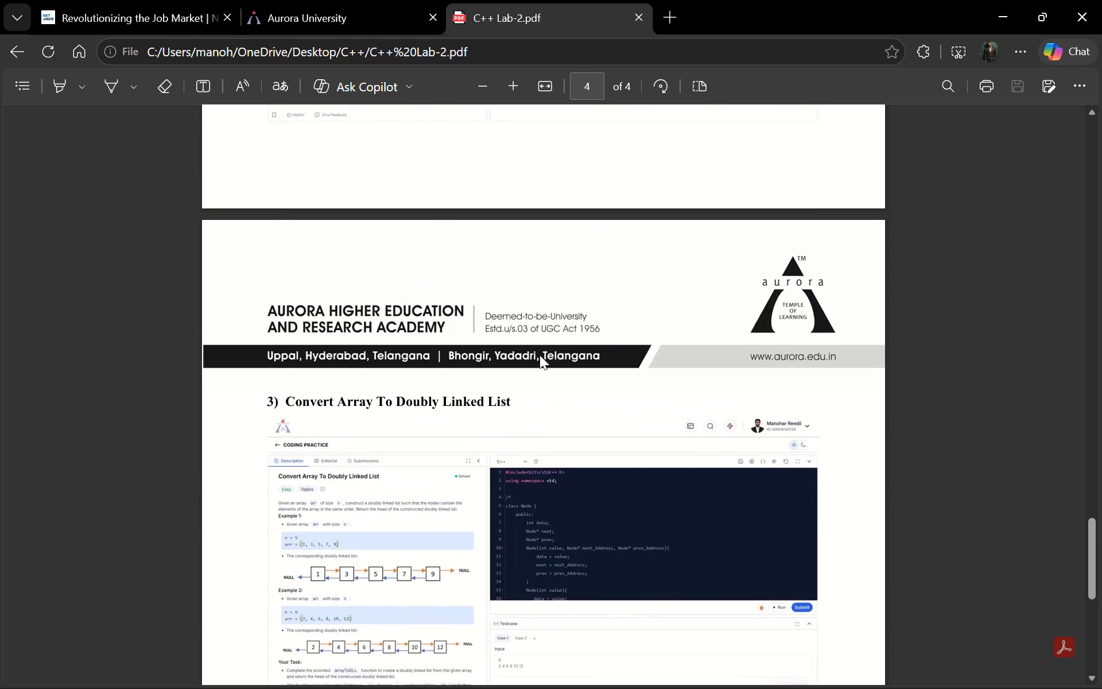
scroll(540, 355, "up", 1)
scroll(540, 355, "right", 1)
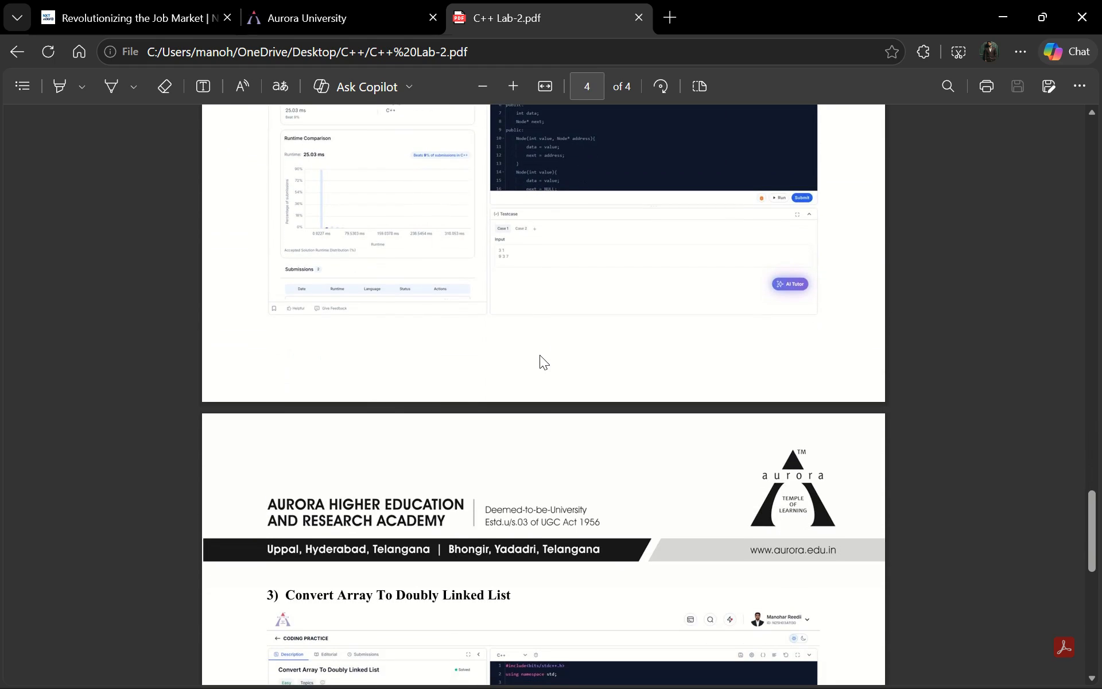
scroll(540, 355, "right", 1)
scroll(540, 355, "down", 4)
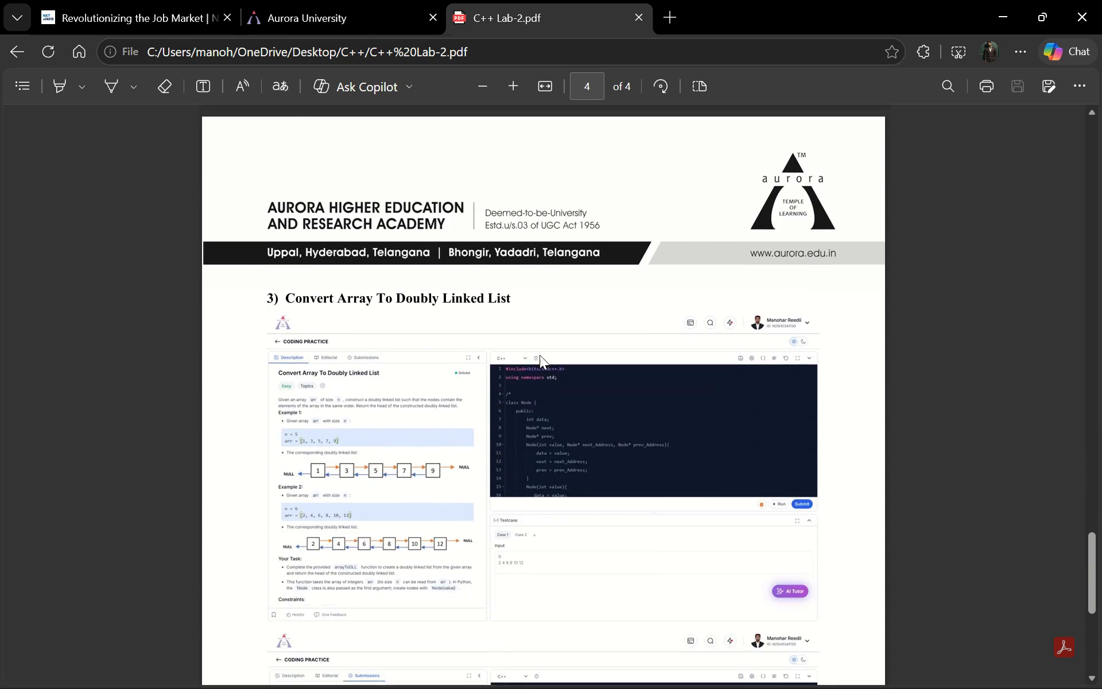
scroll(540, 355, "down", 3)
Return to the Aurora University portal and open the Advanced Data Structures assessments list from its Assessments section.
left_click(304, 0)
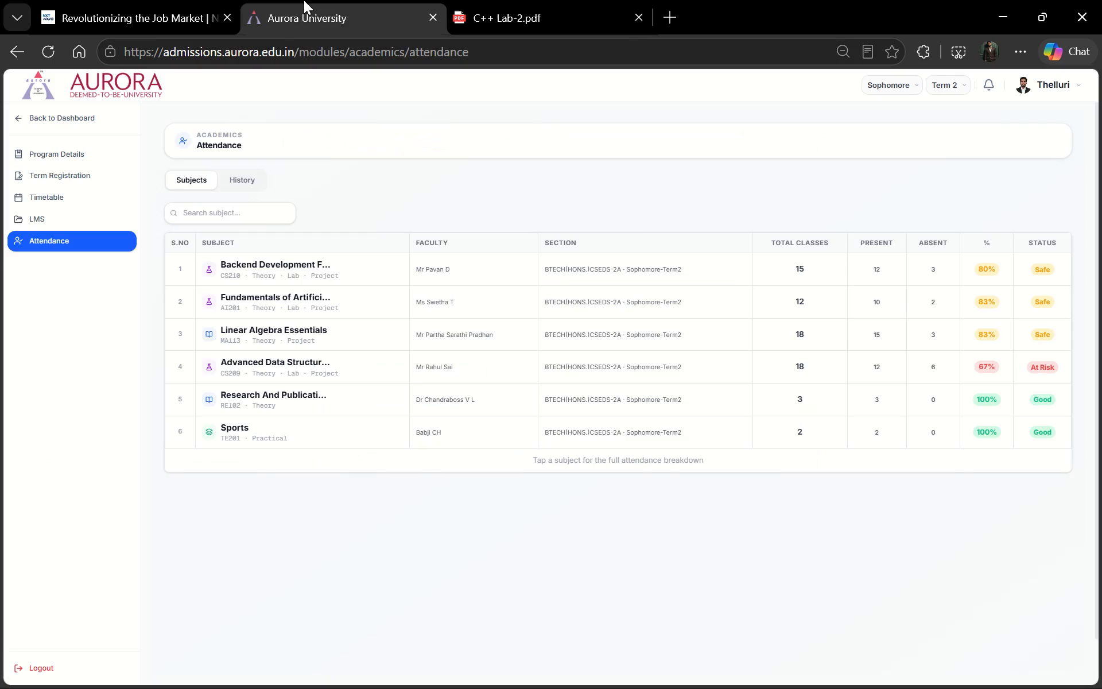
left_click(20, 121)
left_click(192, 309)
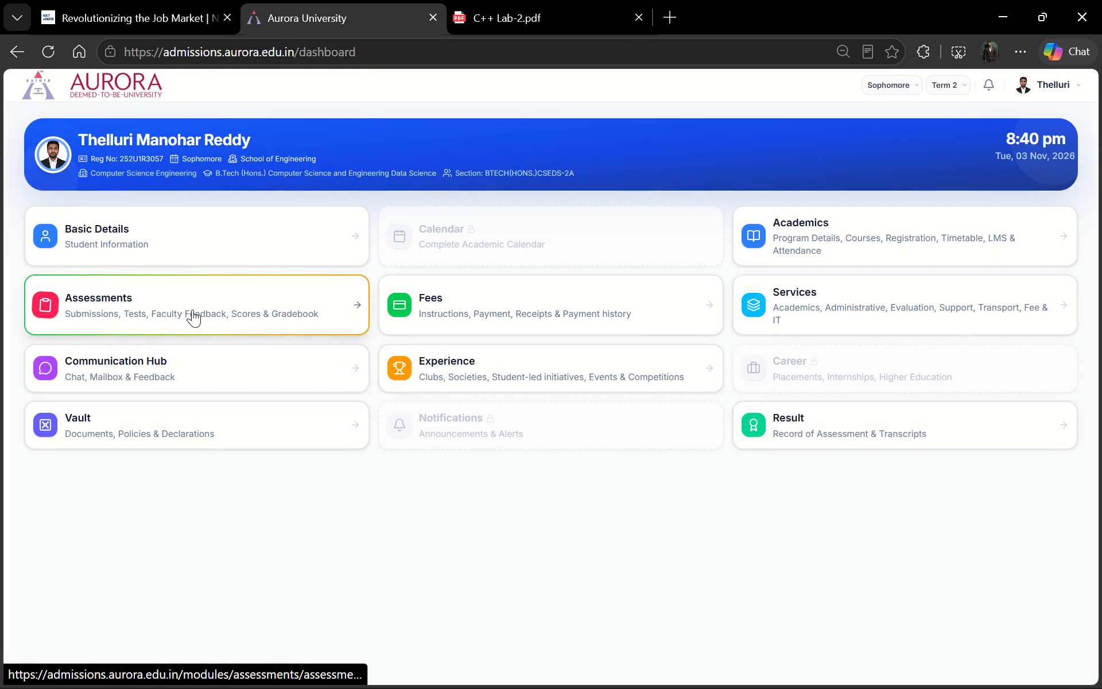
left_click(112, 295)
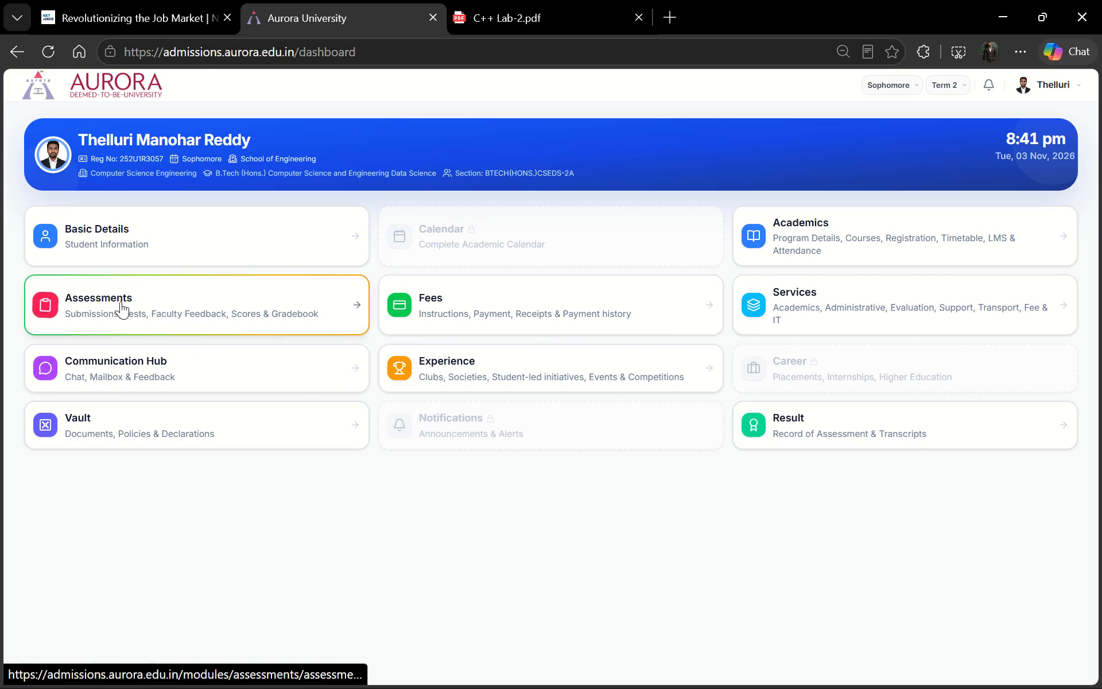
left_click(119, 301)
triple_click(119, 301)
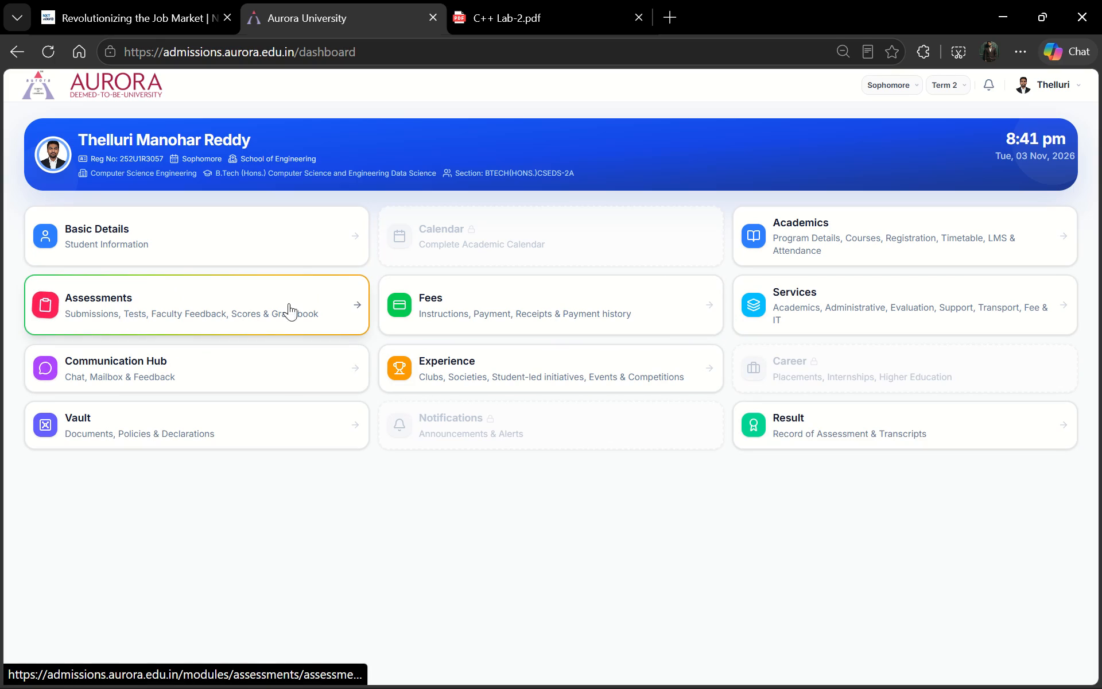
triple_click(348, 318)
left_click(581, 0)
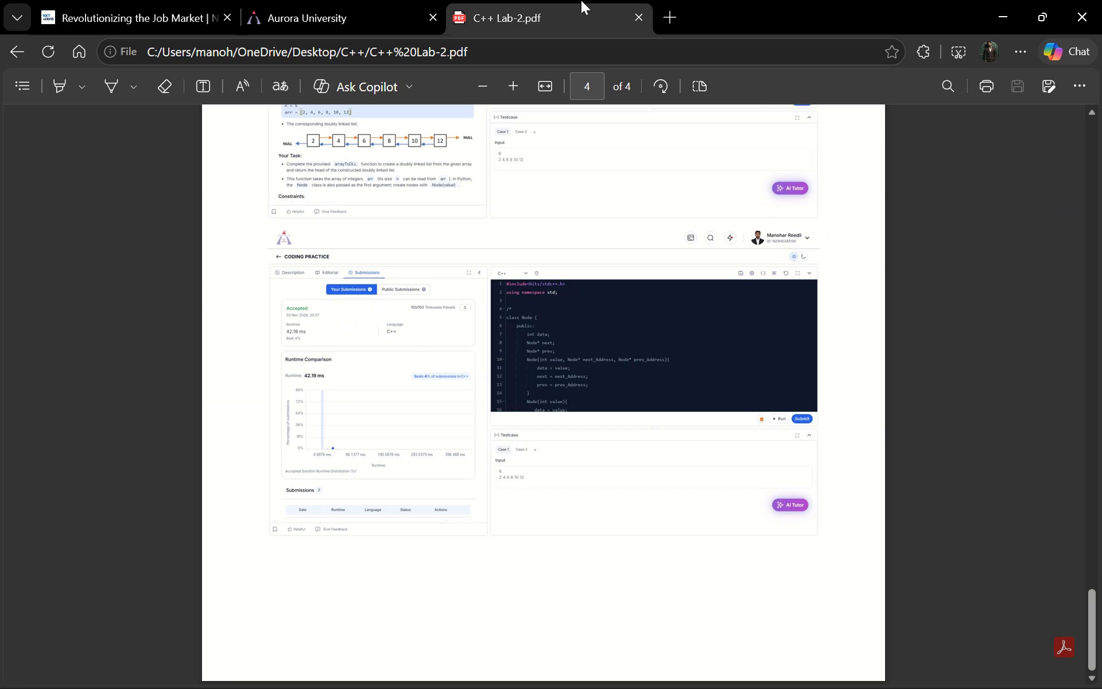
left_click(342, 0)
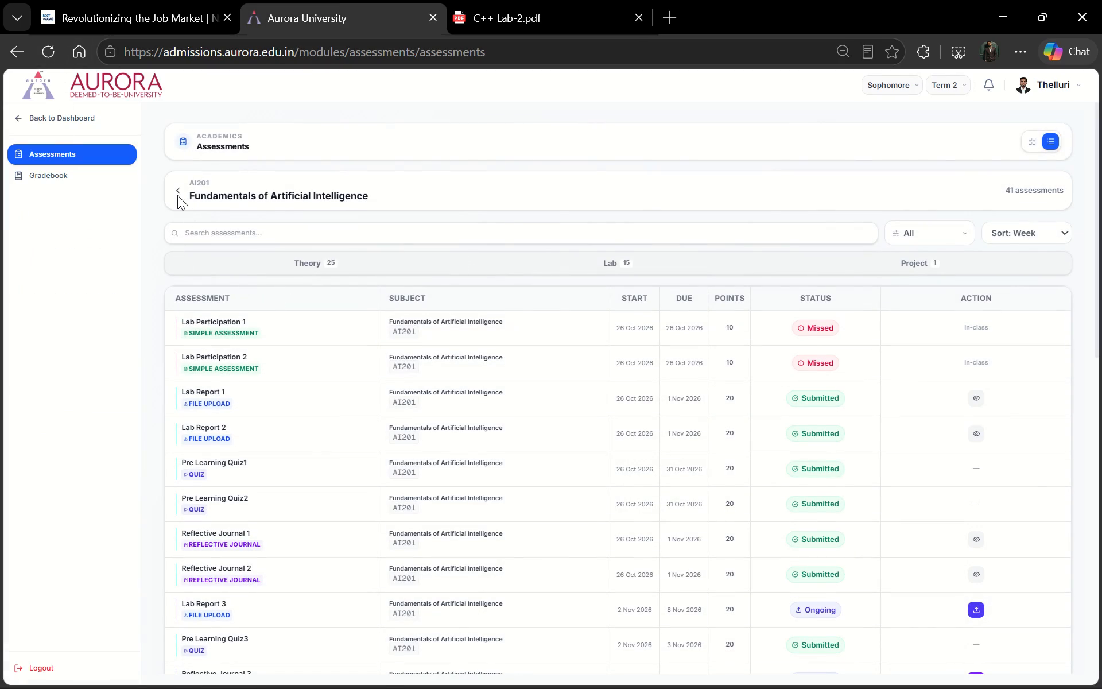
left_click(177, 195)
scroll(333, 385, "down", 1)
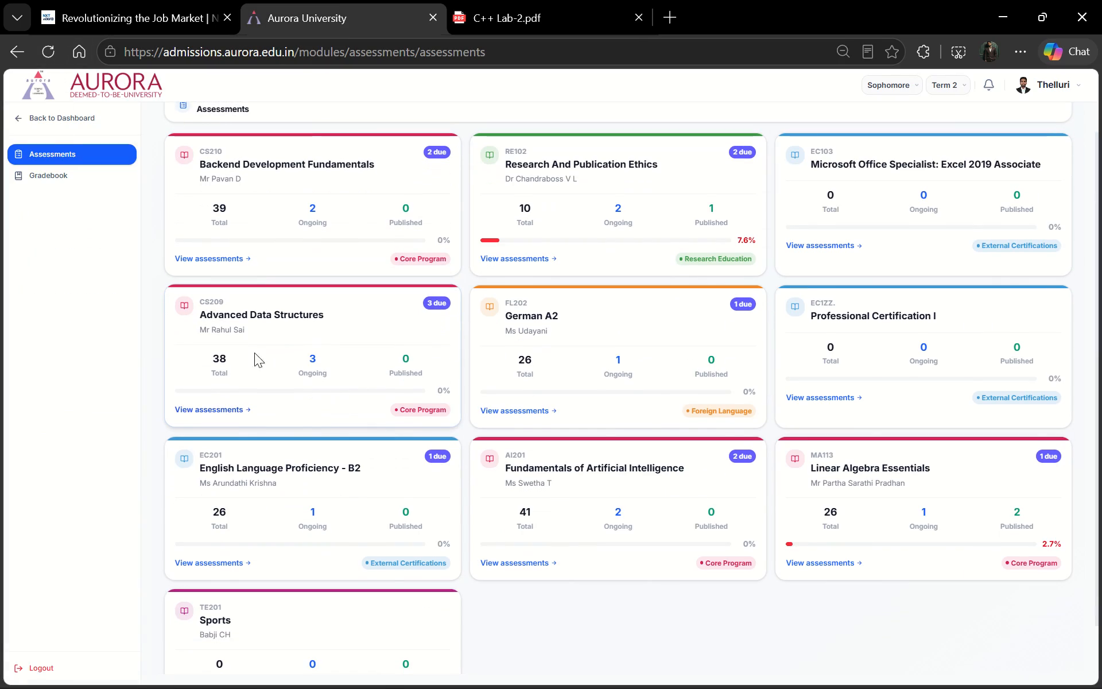
left_click(269, 347)
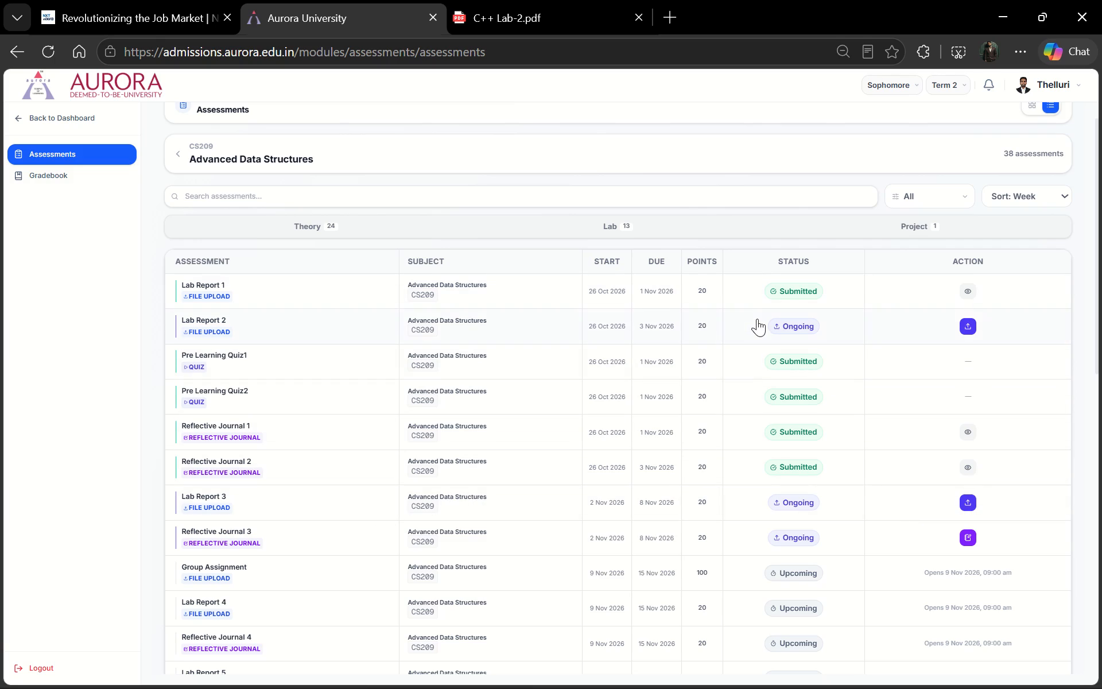
Upload the C++ Lab-2 PDF from the C++ folder as the submission for Lab Report 2.
left_click(969, 322)
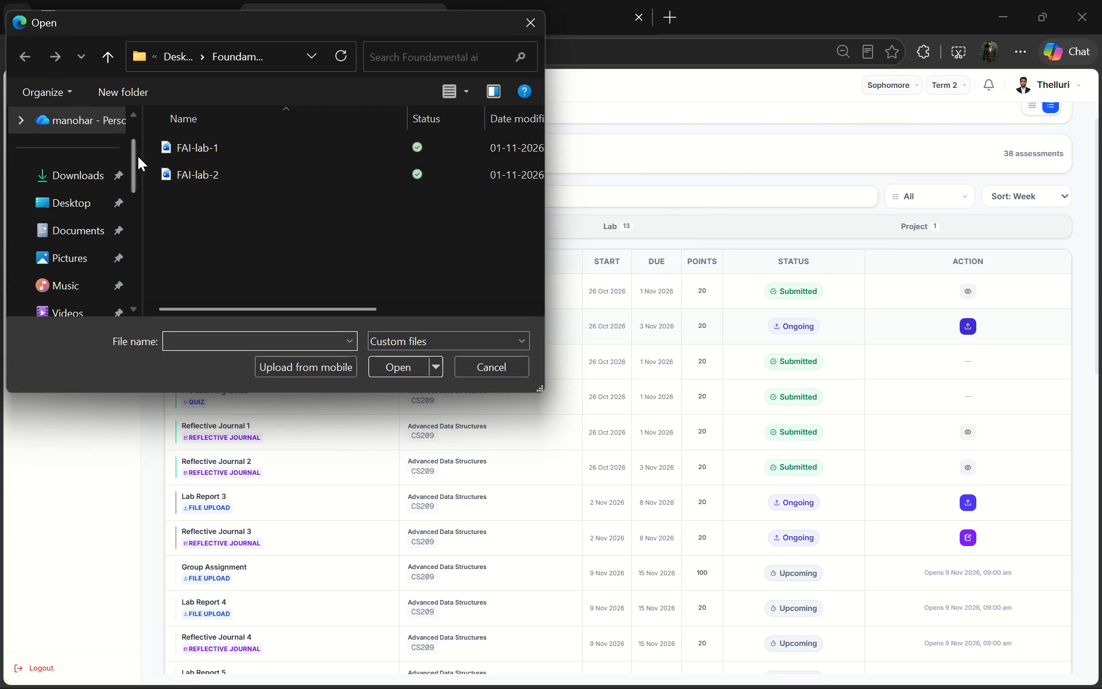
left_click_drag(129, 161, 122, 246)
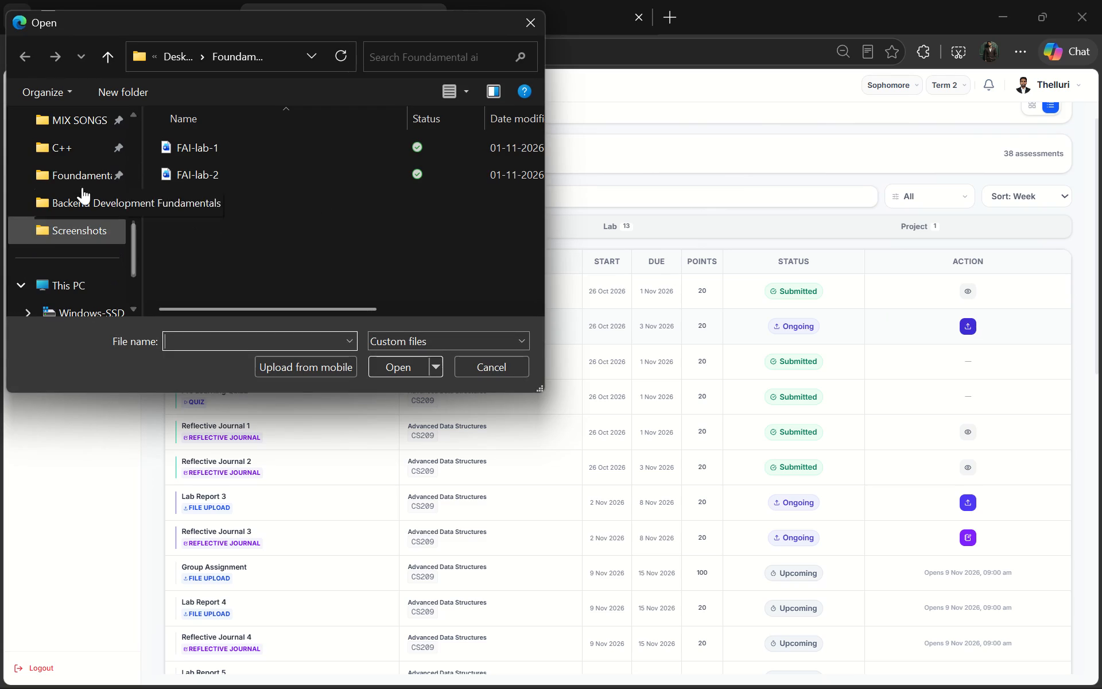
left_click(76, 154)
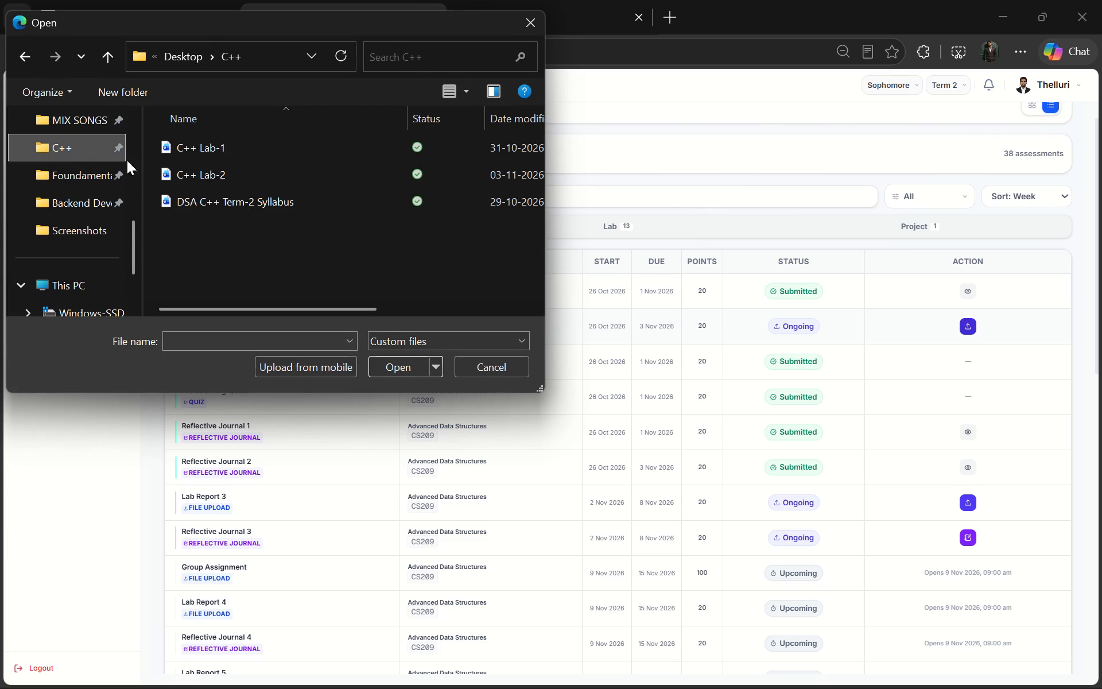
left_click(273, 176)
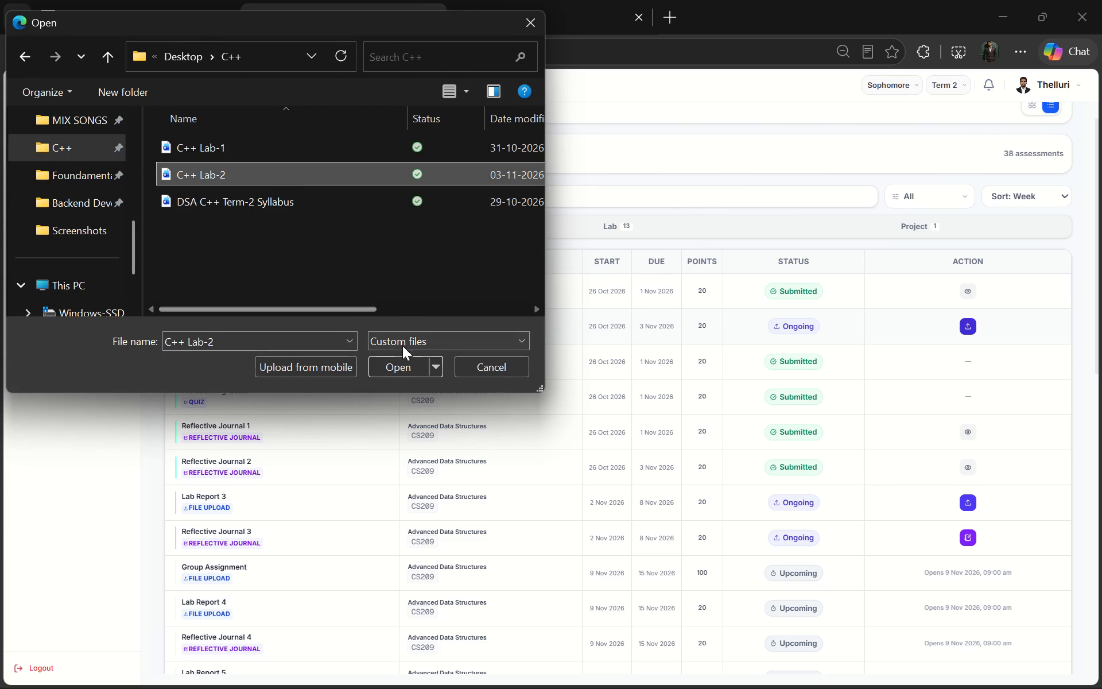
left_click(406, 365)
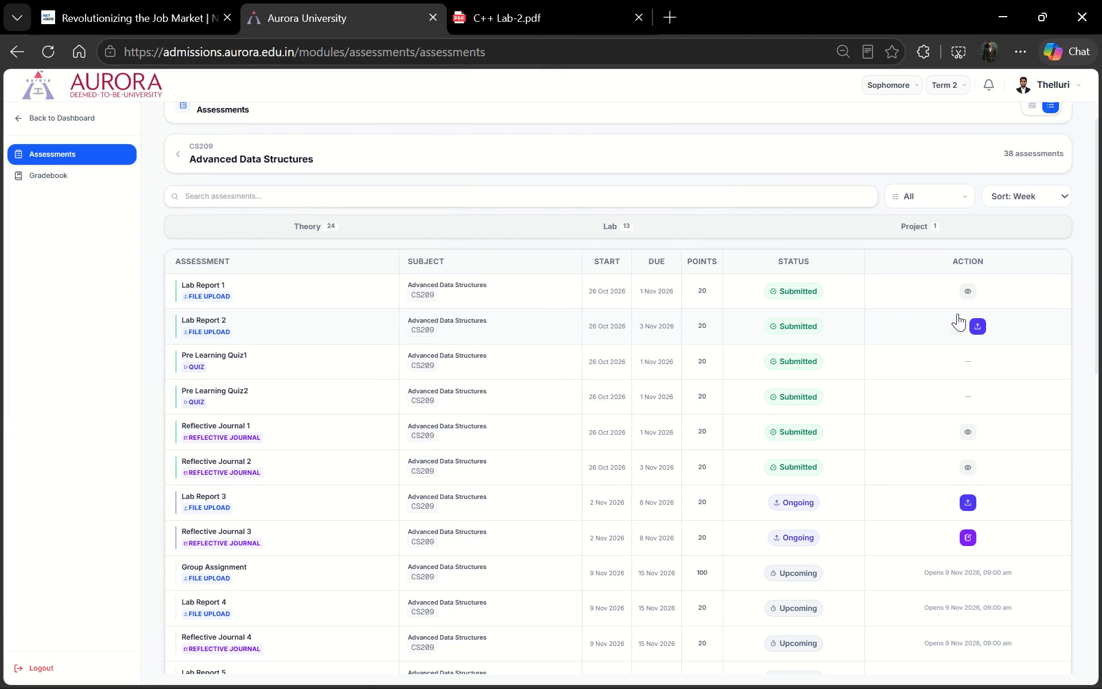
View the submitted Lab Report 2 file to check the uploaded PDF.
left_click(961, 325)
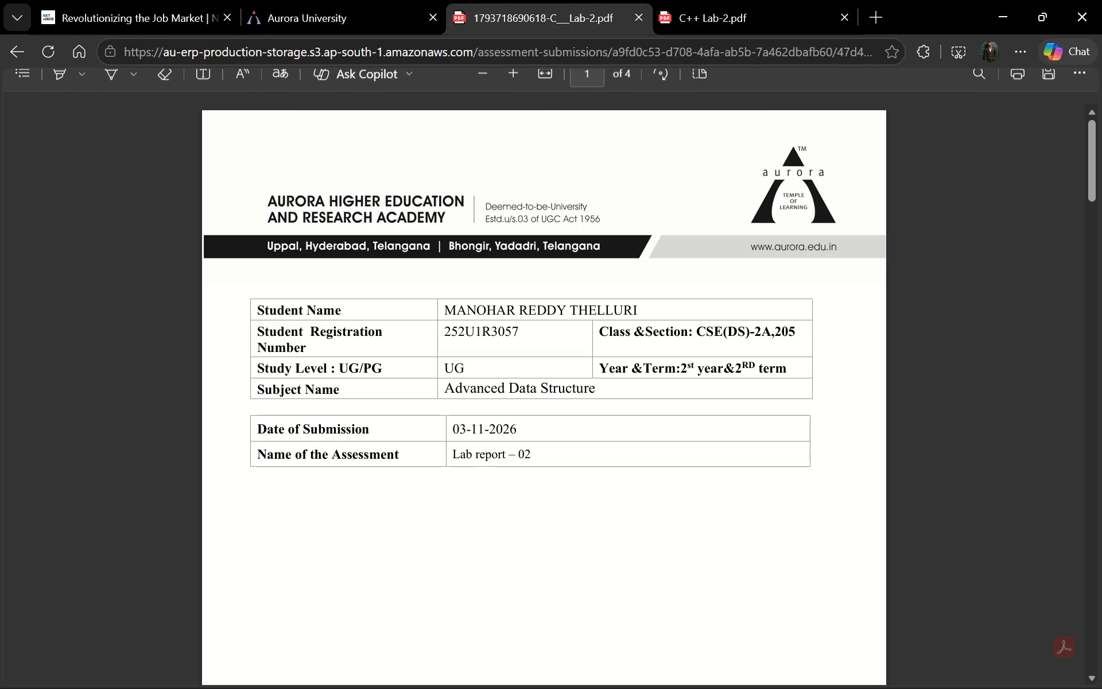
scroll(489, 390, "down", 1)
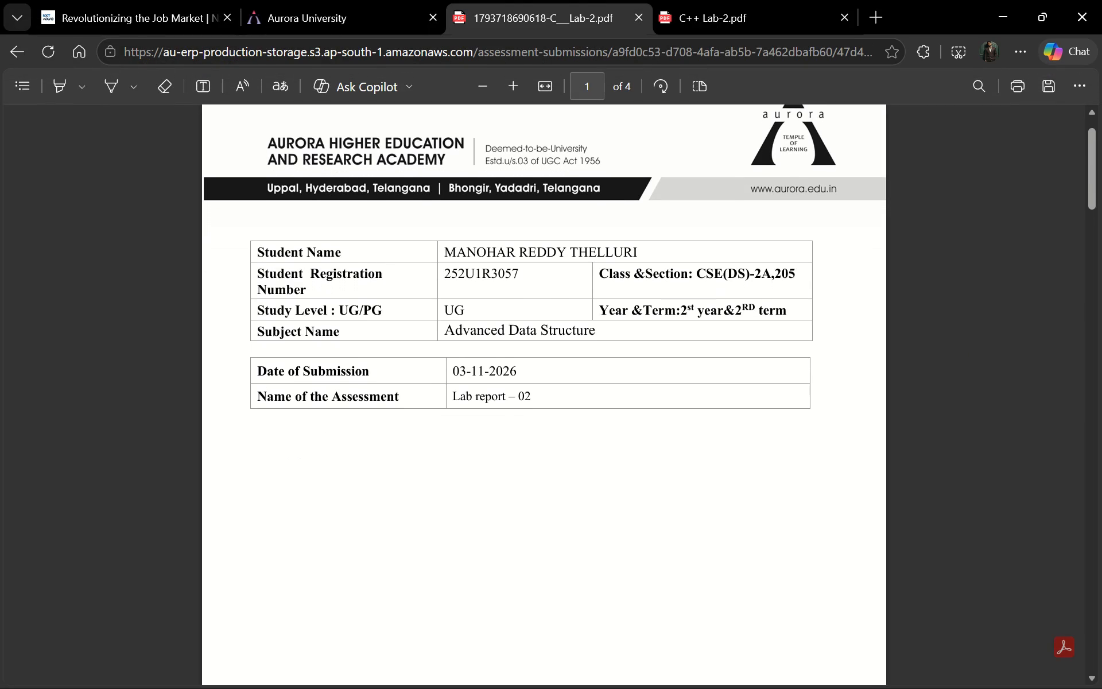
Review all four pages of the submitted Lab Report 2 PDF, from the student details to the last question's screenshots.
scroll(489, 390, "down", 2)
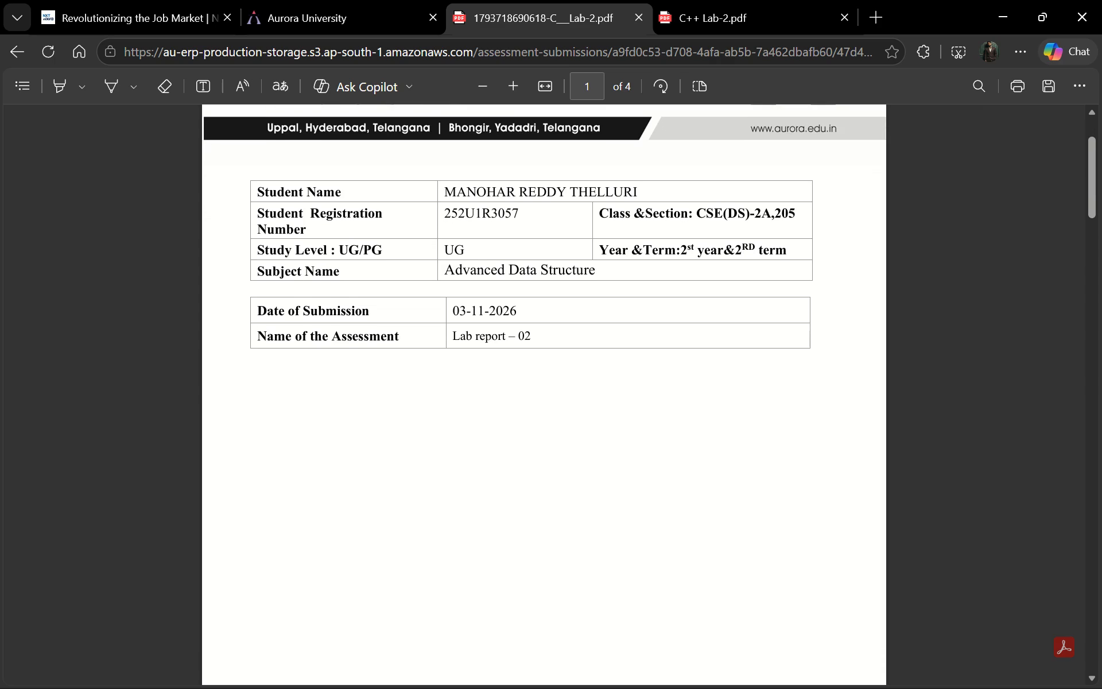
scroll(489, 390, "down", 5)
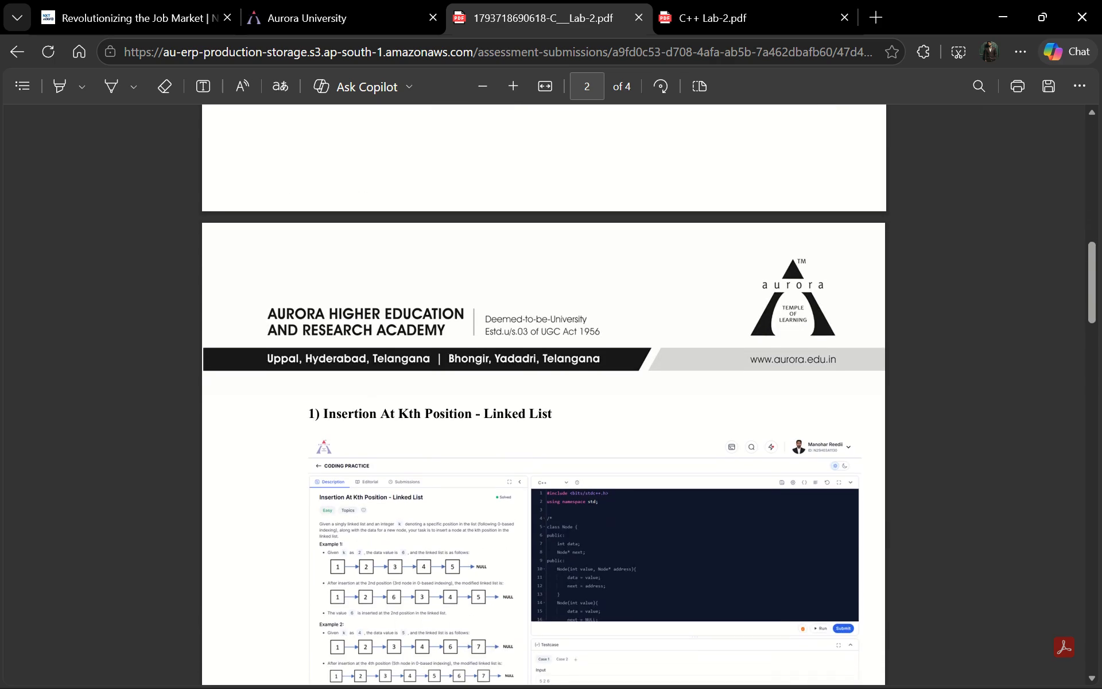
scroll(489, 390, "down", 3)
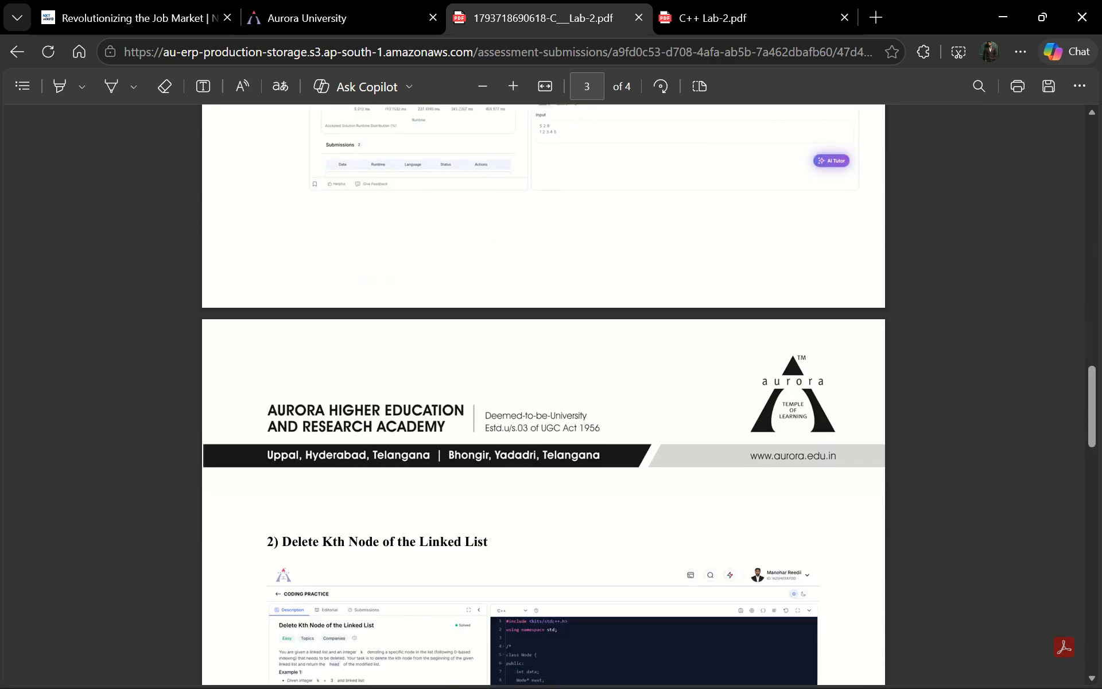
scroll(489, 390, "down", 6)
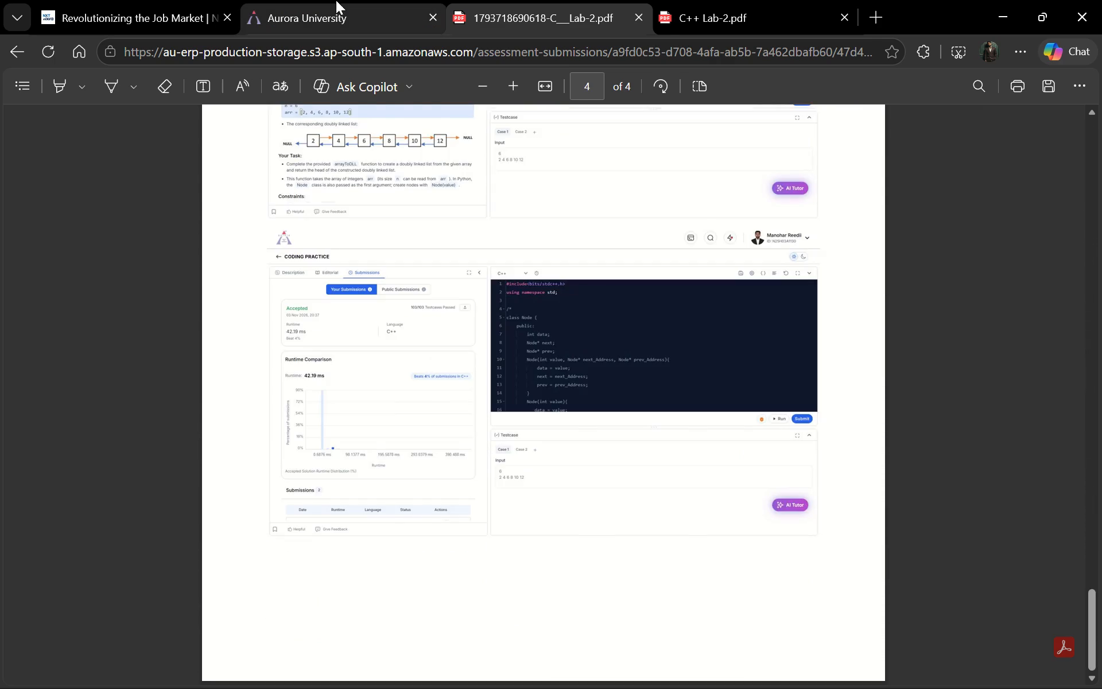
Return to the Aurora University portal and check the submission statuses in the Advanced Data Structures assessments list.
left_click(336, 0)
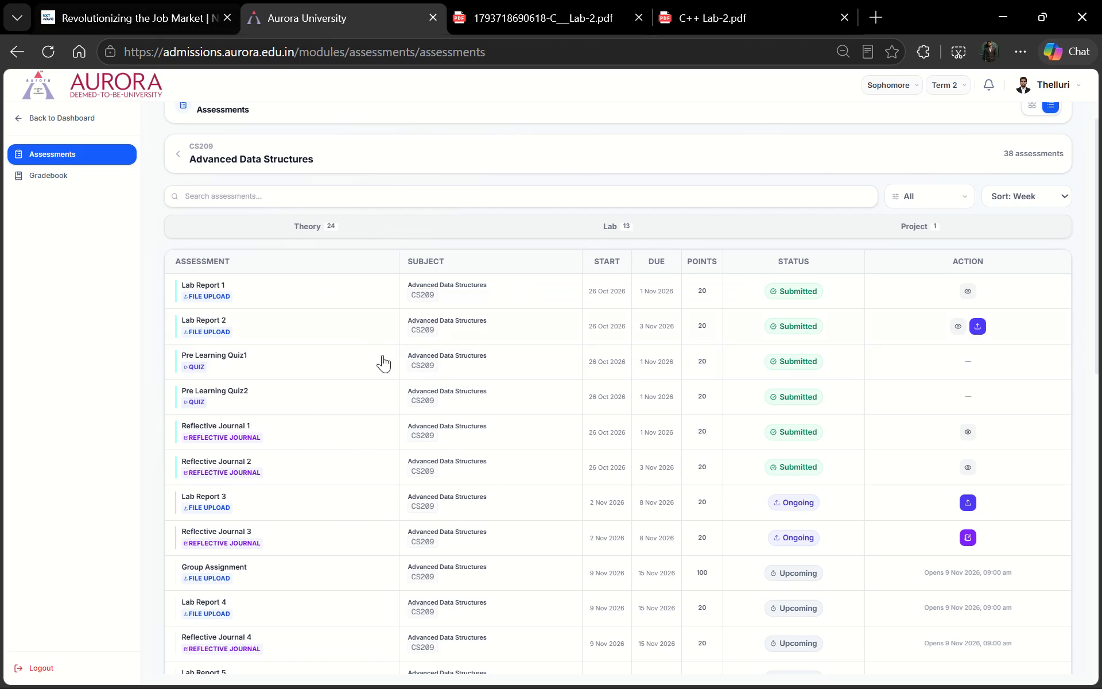
scroll(388, 371, "down", 2)
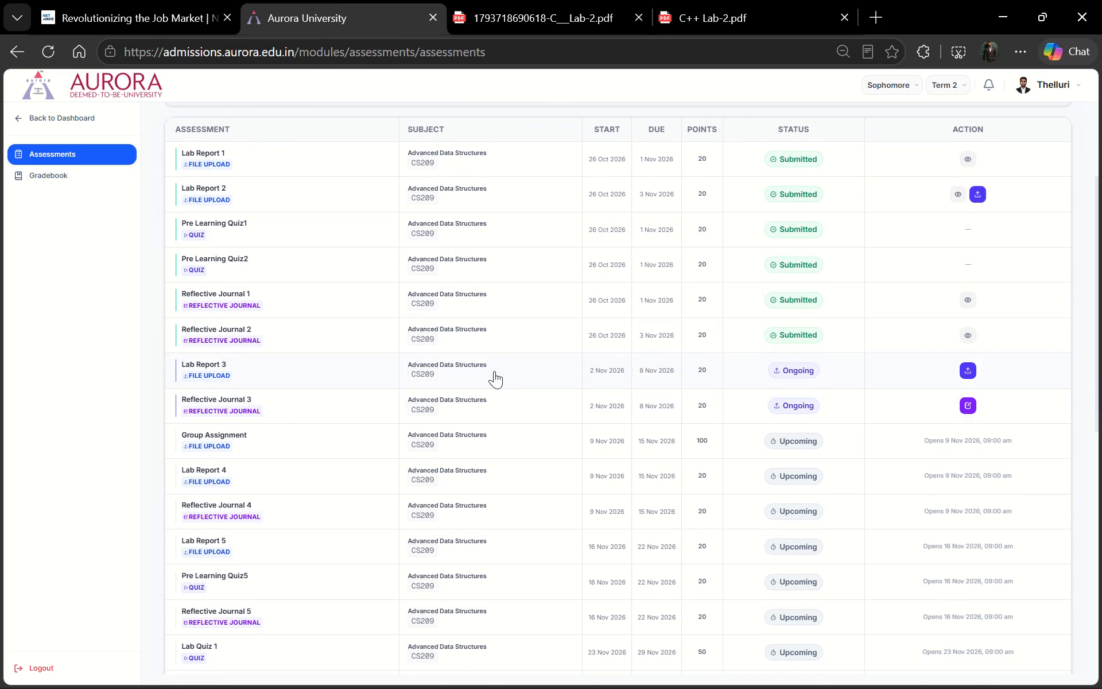
scroll(457, 288, "up", 3)
Switch to the coding practice site and go back from the open problem to the Linked Lists Coding Practice question list.
left_click(122, 0)
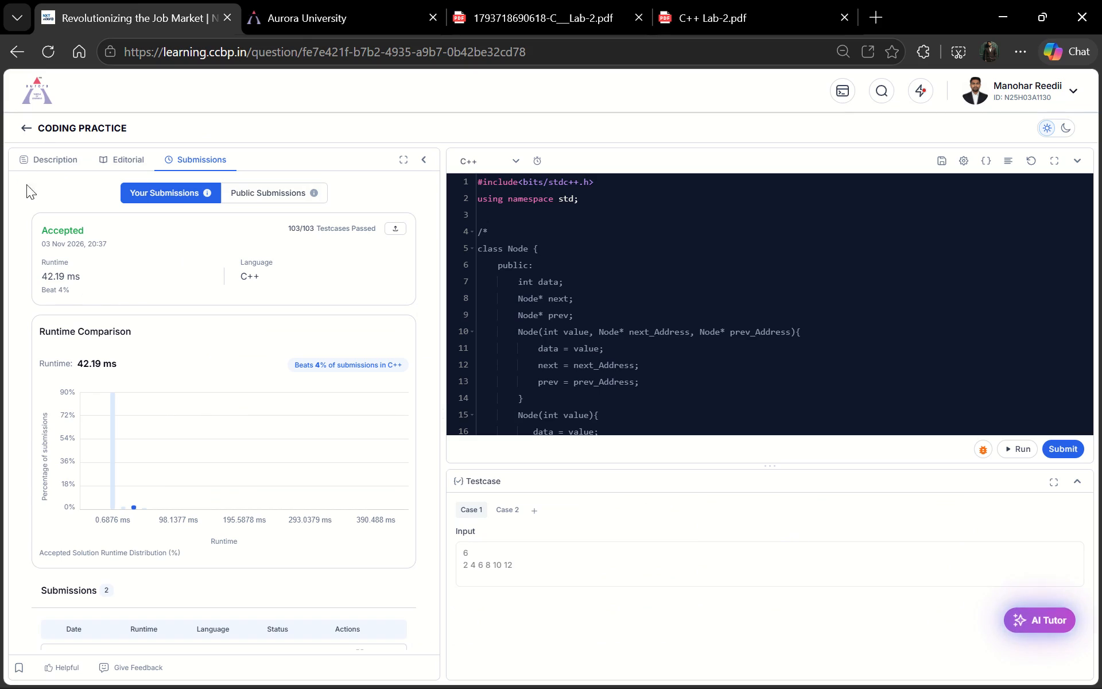
left_click(26, 125)
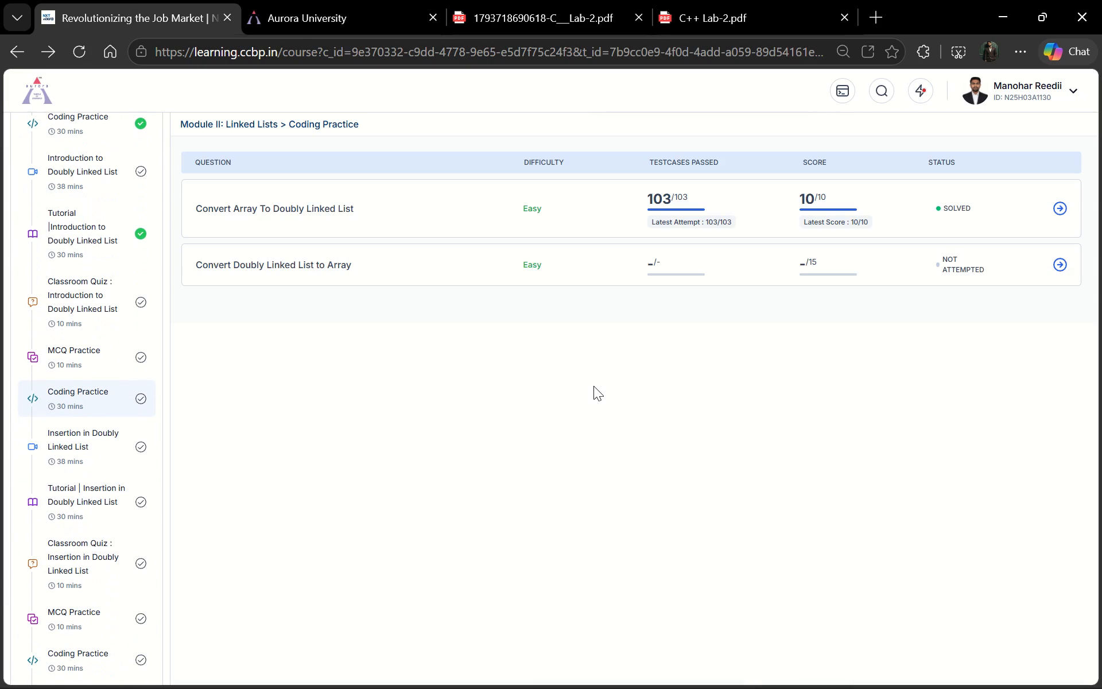
Close the browser window with all its open pages.
left_click(1101, 0)
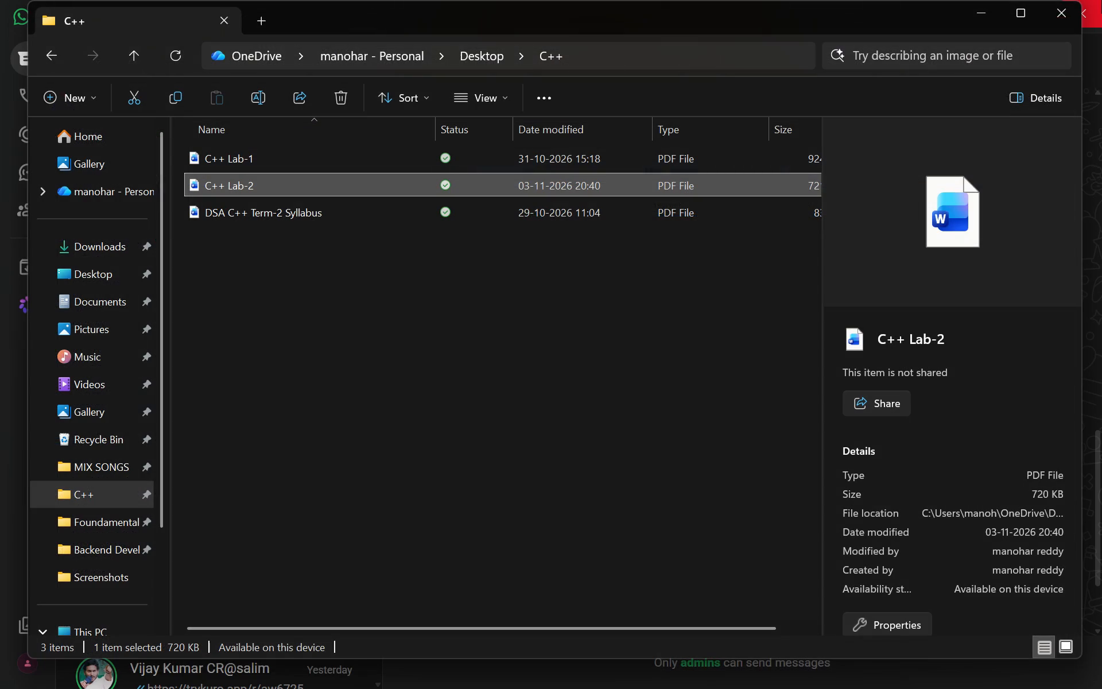